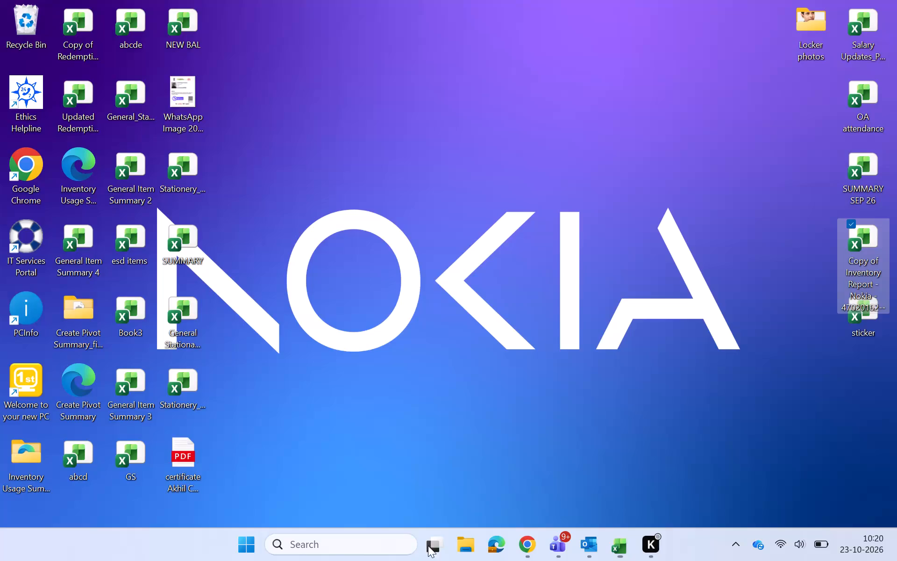
Open the General Stationary items workbook from the HWSD India (MN) Logistics & Regulatory - Shoes_Apron folder.
{"action": "left_click", "coordinate": [472, 545]}
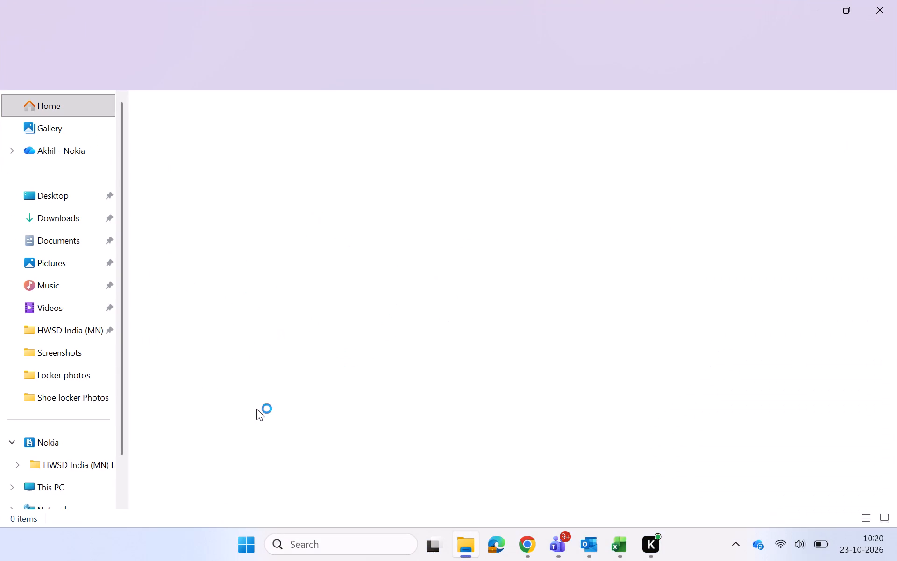
{"action": "left_click", "coordinate": [86, 326]}
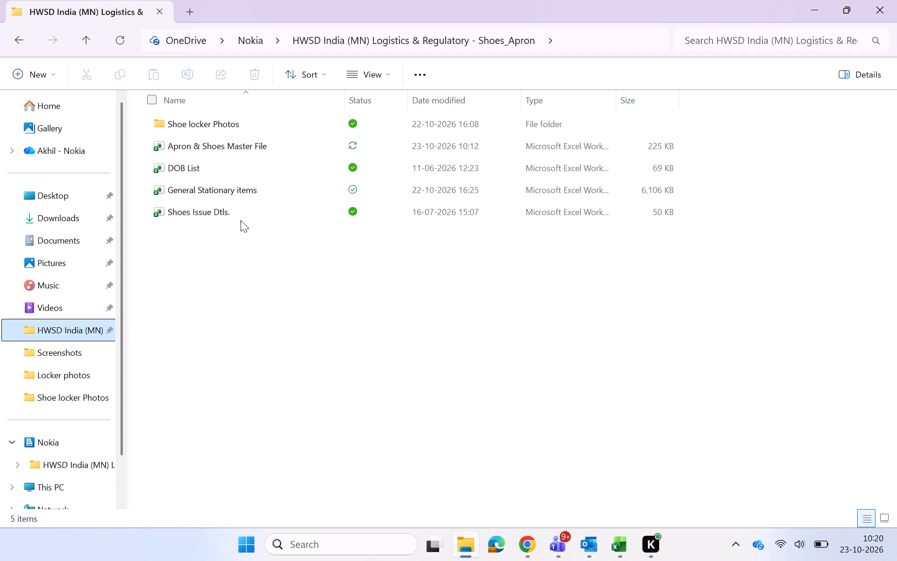
{"action": "double_click", "coordinate": [216, 194]}
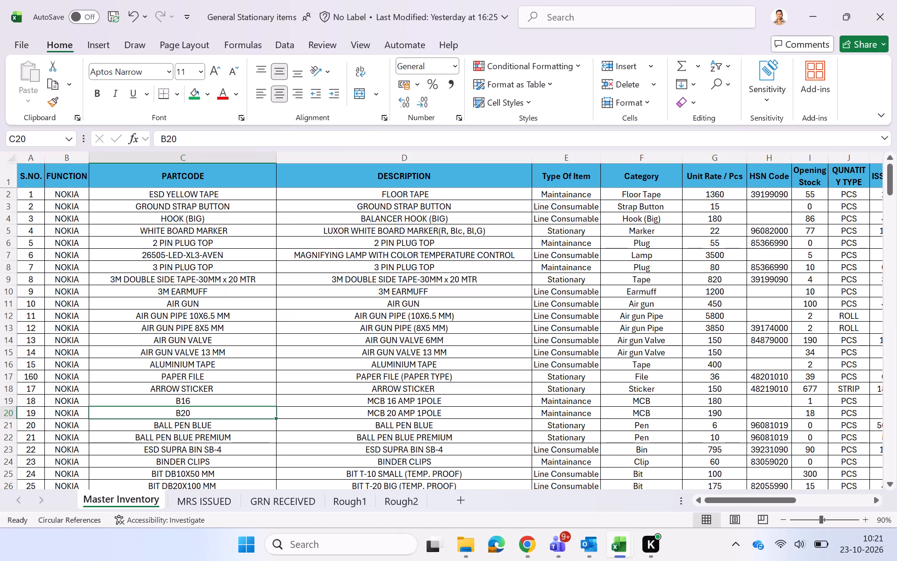
Turn on filtering in the MRS ISSUED sheet and filter the PARTCODE column by PEN.
{"action": "left_click", "coordinate": [206, 184]}
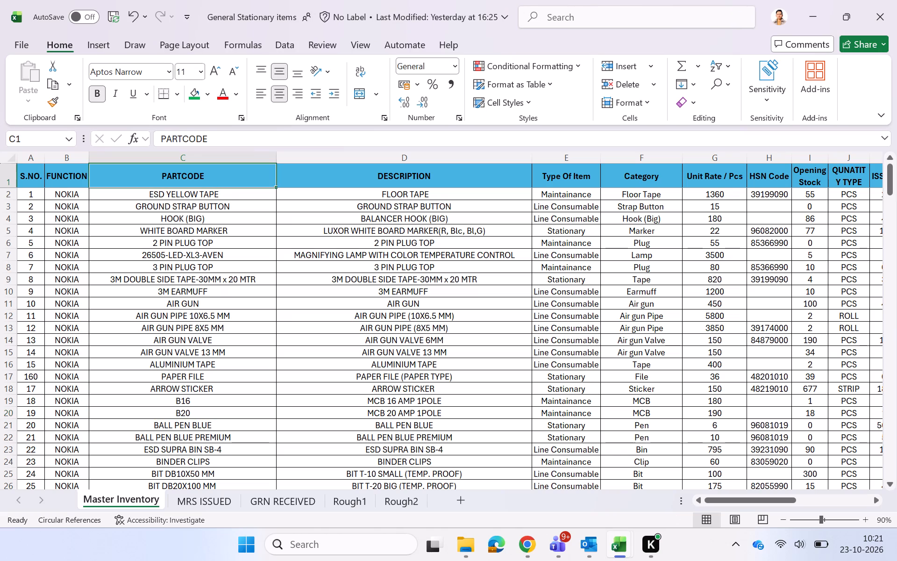
{"action": "left_click", "coordinate": [209, 506]}
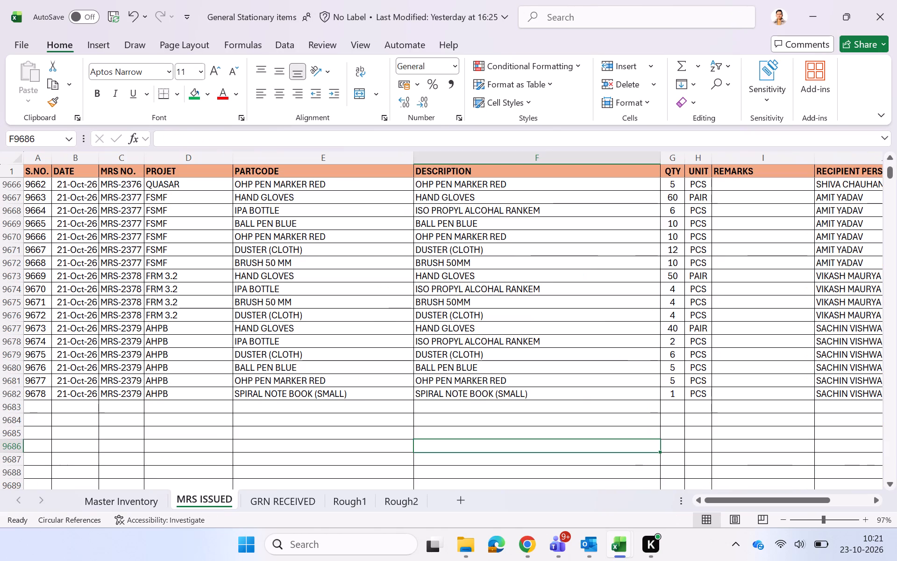
{"action": "left_click", "coordinate": [296, 173]}
{"action": "key", "text": "ctrl+shift+l"}
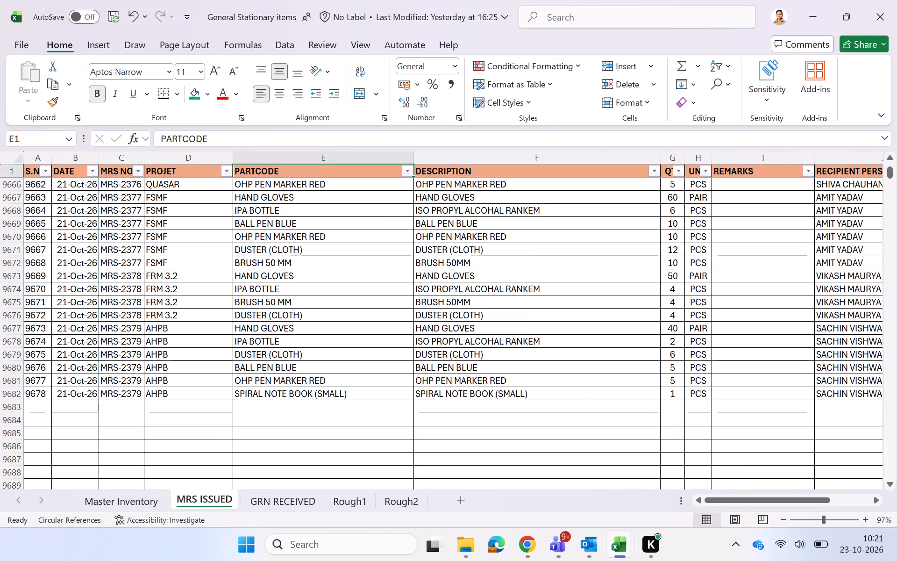
{"action": "left_click", "coordinate": [410, 175]}
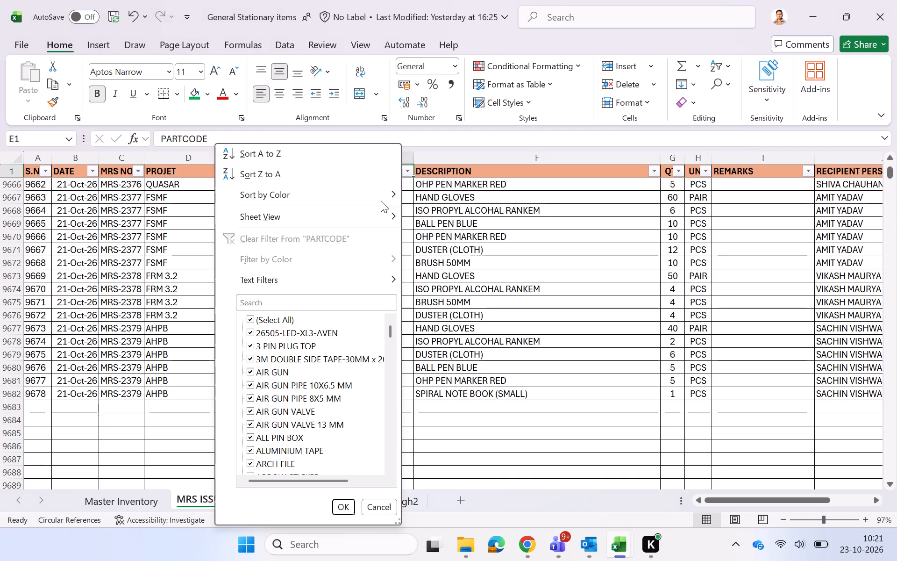
{"action": "left_click_drag", "start_coordinate": [289, 299], "coordinate": [284, 307]}
{"action": "type", "text": "PEN"}
{"action": "key", "text": "Return"}
Search the Master Inventory sheet for PEN.
{"action": "left_click", "coordinate": [128, 508]}
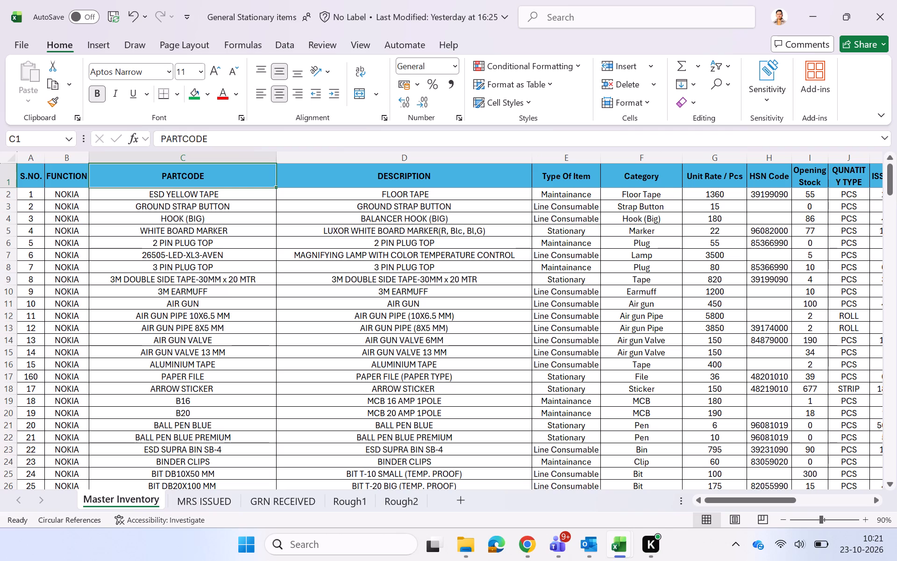
{"action": "left_click", "coordinate": [201, 420]}
{"action": "key", "text": "ctrl+f"}
{"action": "type", "text": "PEN"}
{"action": "key", "text": "Return"}
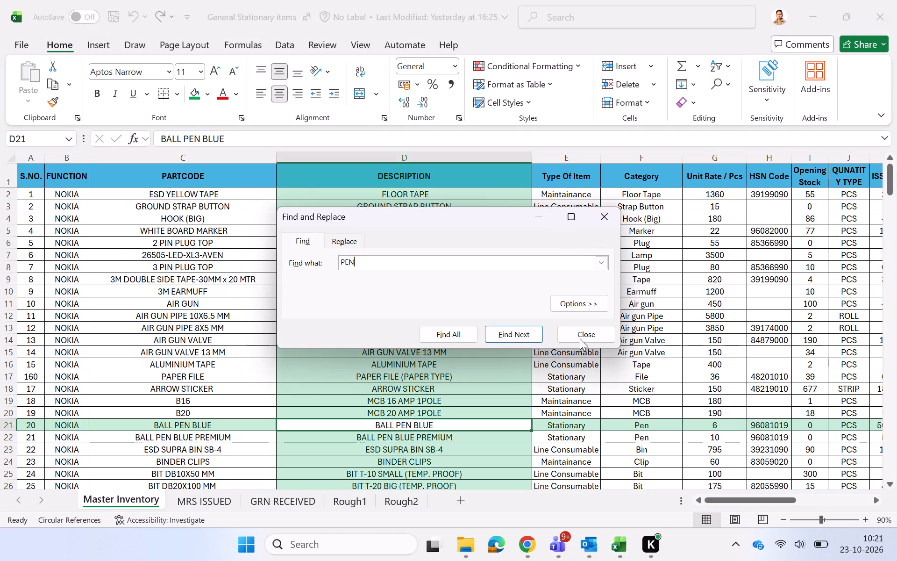
{"action": "left_click", "coordinate": [593, 333]}
Examine the issued, received and balance stock figures for BALL PEN BLUE in the Master Inventory sheet.
{"action": "key", "text": "Right"}
{"action": "key", "text": "Right"}
{"action": "key", "text": "Right"}
{"action": "key", "text": "Right"}
{"action": "key", "text": "Right"}
{"action": "key", "text": "Right"}
{"action": "key", "text": "Right"}
{"action": "key", "text": "Right"}
{"action": "key", "text": "Right"}
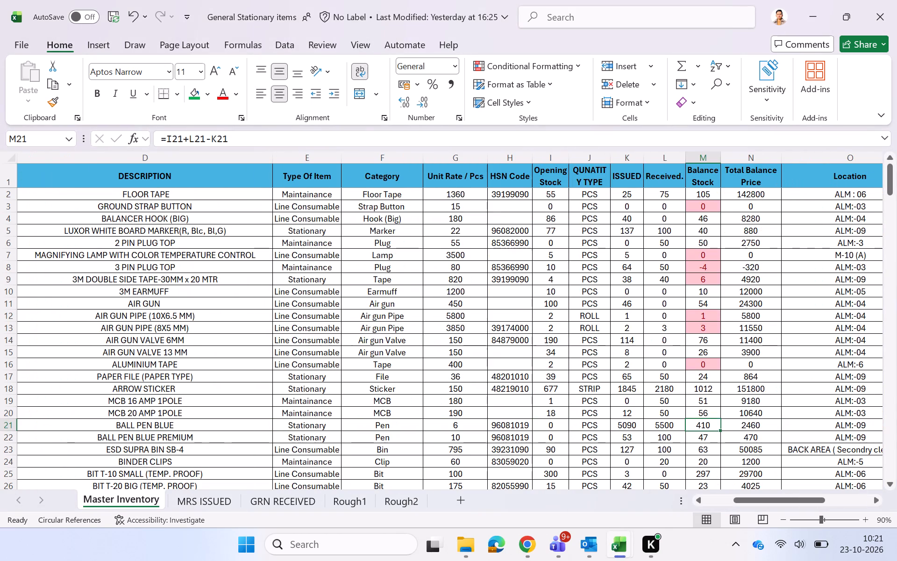
{"action": "key", "text": "Left"}
{"action": "key", "text": "Right"}
{"action": "key", "text": "Left"}
{"action": "key", "text": "Right"}
{"action": "key", "text": "Left"}
{"action": "key", "text": "Left"}
{"action": "key", "text": "Left"}
{"action": "key", "text": "Left"}
{"action": "key", "text": "Left"}
{"action": "key", "text": "Left"}
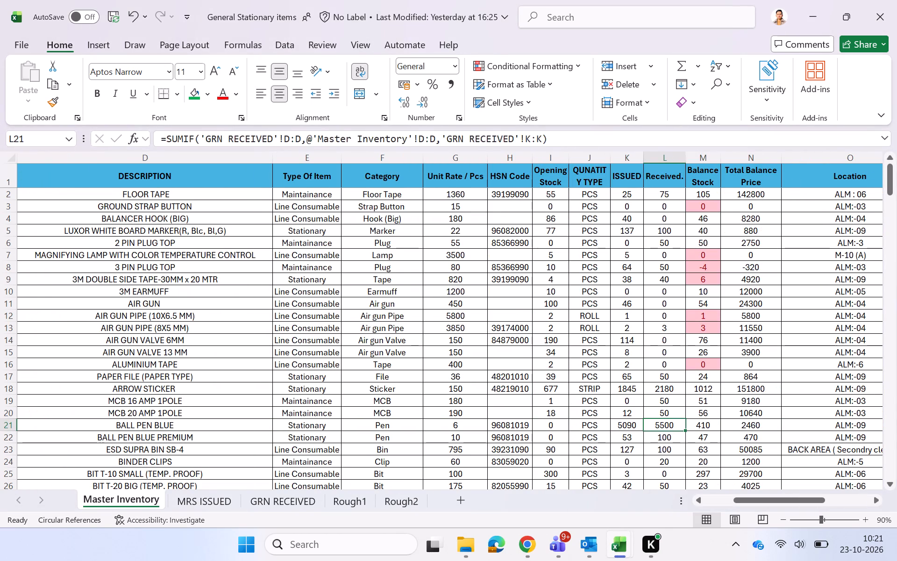
{"action": "key", "text": "Right"}
{"action": "key", "text": "Right"}
{"action": "key", "text": "Right"}
{"action": "key", "text": "Right"}
{"action": "key", "text": "Right"}
{"action": "key", "text": "Right"}
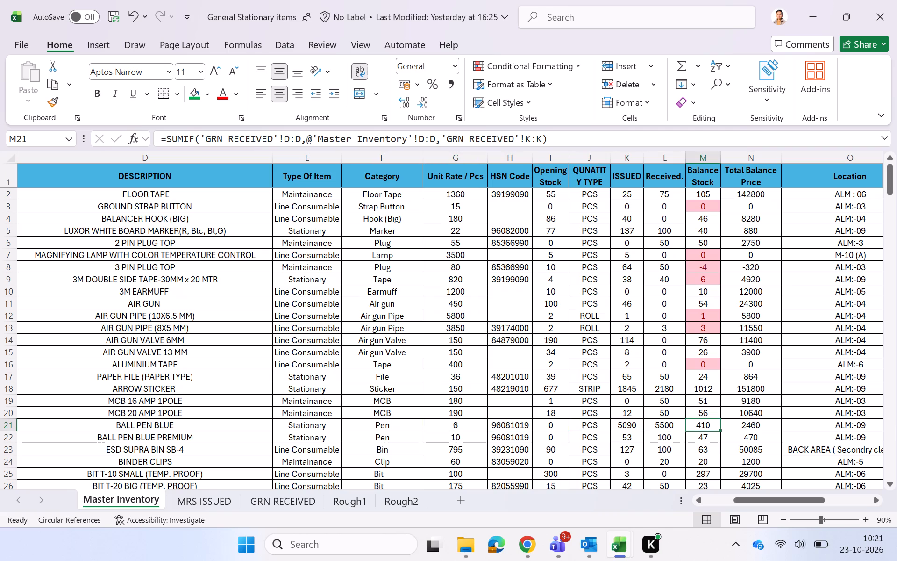
Refilter the MRS ISSUED sheet's PARTCODE column to show only BALL PEN BLUE and BALL PEN BLUE PREMIUM.
{"action": "left_click", "coordinate": [228, 494]}
{"action": "scroll", "coordinate": [321, 371], "scroll_direction": "up", "scroll_amount": 1}
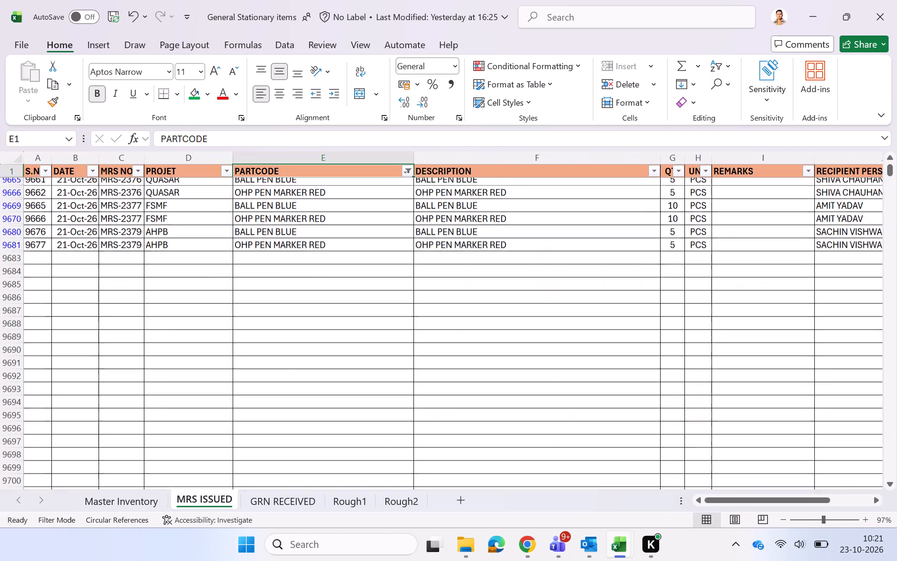
{"action": "scroll", "coordinate": [321, 371], "scroll_direction": "up", "scroll_amount": 1}
{"action": "left_click", "coordinate": [406, 172]}
{"action": "left_click", "coordinate": [283, 300]}
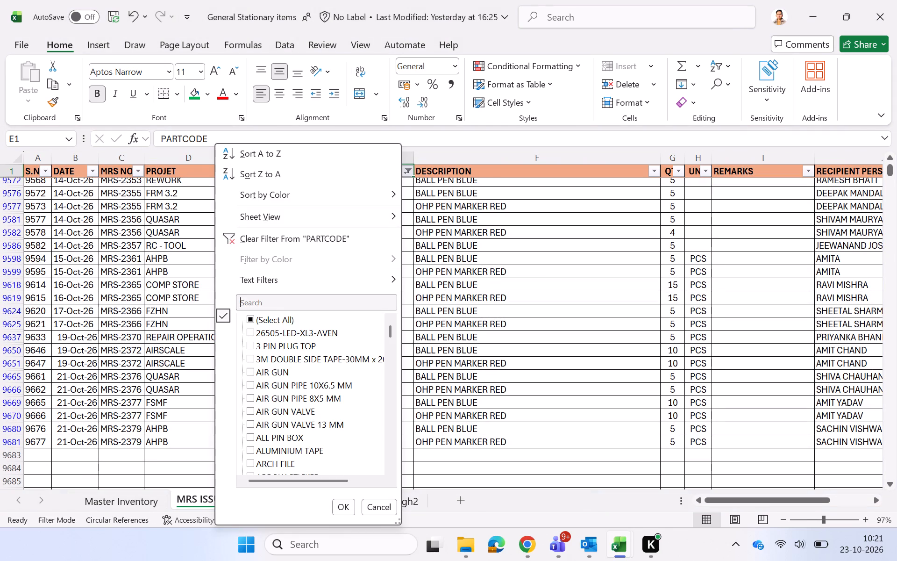
{"action": "type", "text": "BAL"}
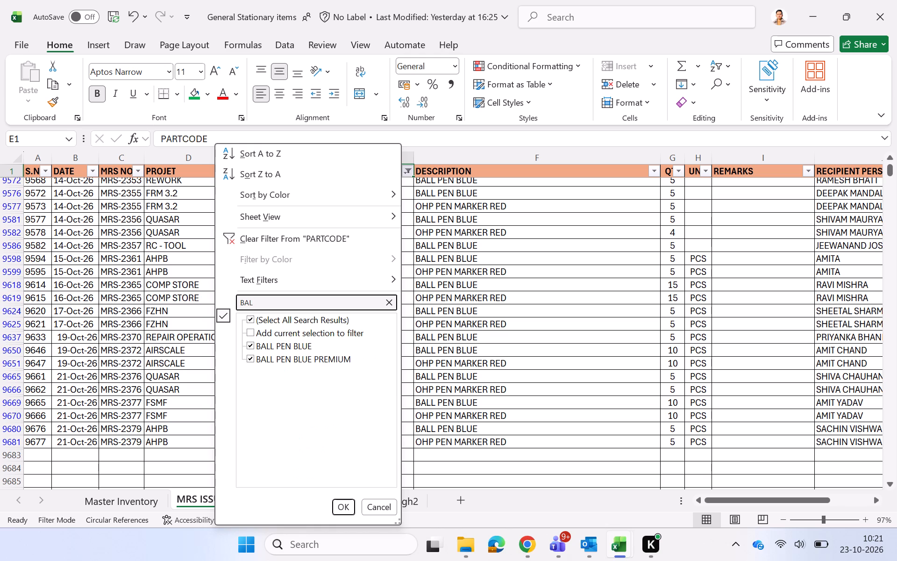
{"action": "left_click", "coordinate": [271, 320]}
{"action": "left_click", "coordinate": [266, 344]}
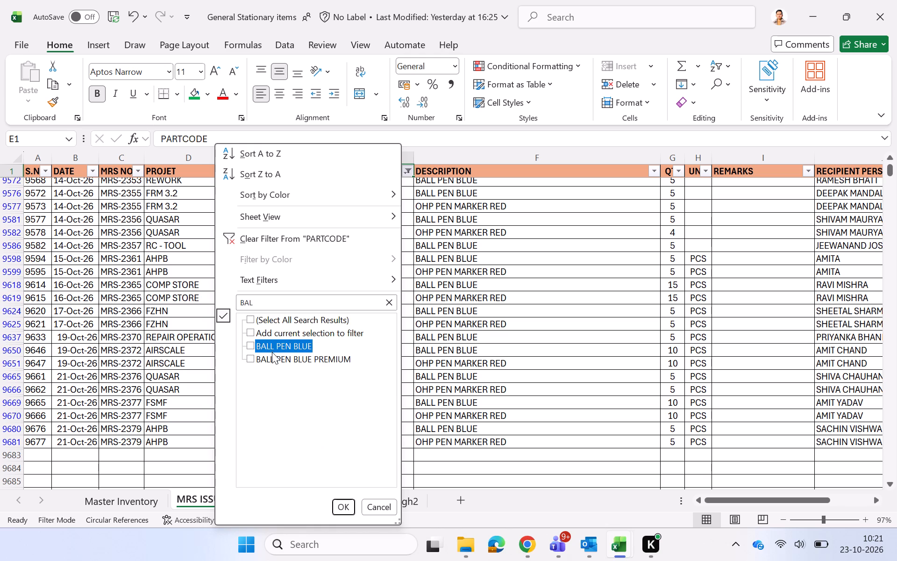
{"action": "left_click", "coordinate": [271, 356]}
{"action": "left_click", "coordinate": [341, 507]}
Set QTY to 10 in the first filtered row, MRS-107, and fill it down through the MRS-112 row.
{"action": "scroll", "coordinate": [577, 315], "scroll_direction": "up", "scroll_amount": 6}
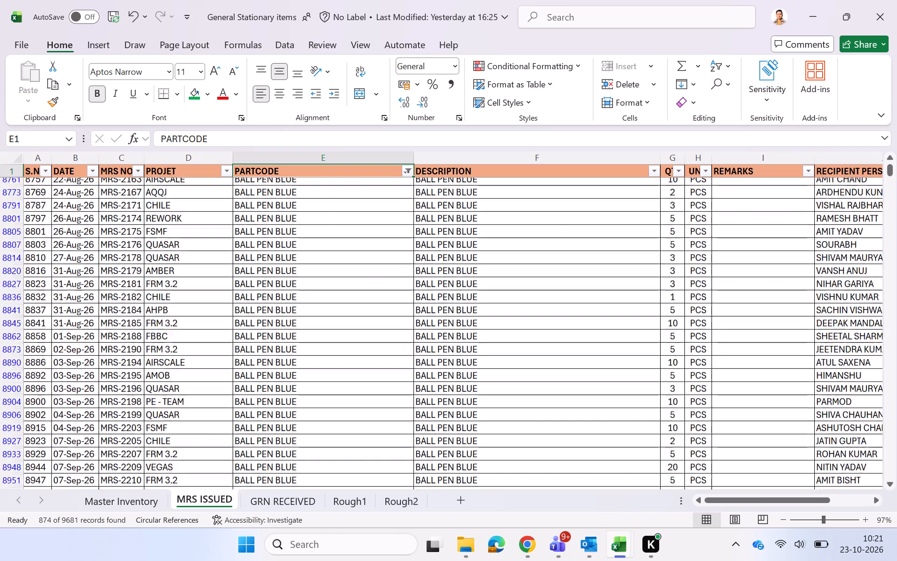
{"action": "scroll", "coordinate": [577, 315], "scroll_direction": "up", "scroll_amount": 20}
{"action": "scroll", "coordinate": [577, 315], "scroll_direction": "up", "scroll_amount": 20}
{"action": "scroll", "coordinate": [577, 315], "scroll_direction": "up", "scroll_amount": 3}
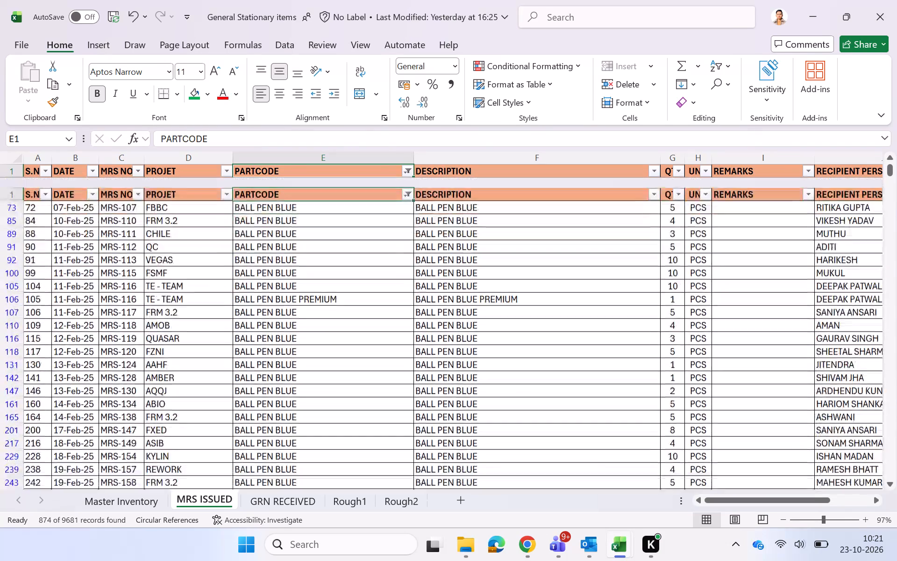
{"action": "scroll", "coordinate": [577, 315], "scroll_direction": "left", "scroll_amount": 1}
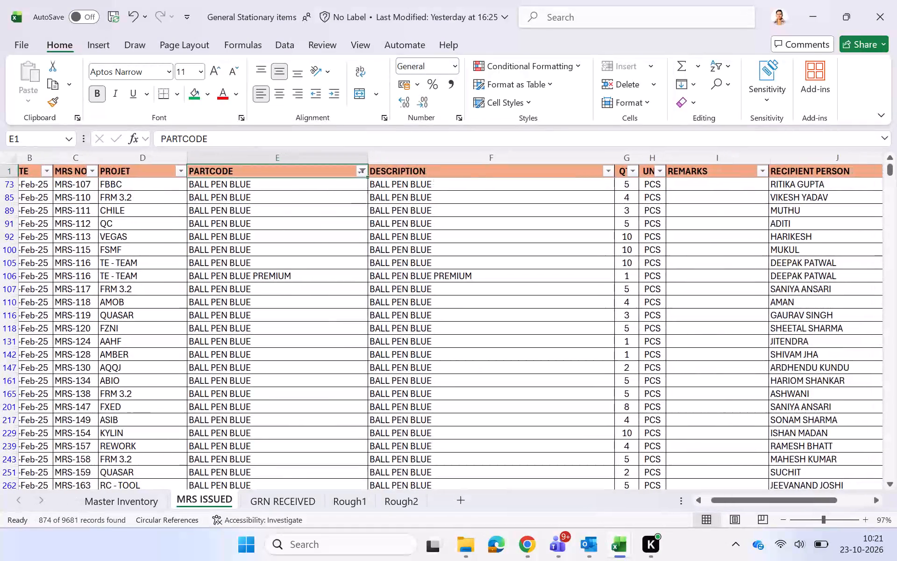
{"action": "left_click", "coordinate": [633, 185]}
{"action": "type", "text": "10"}
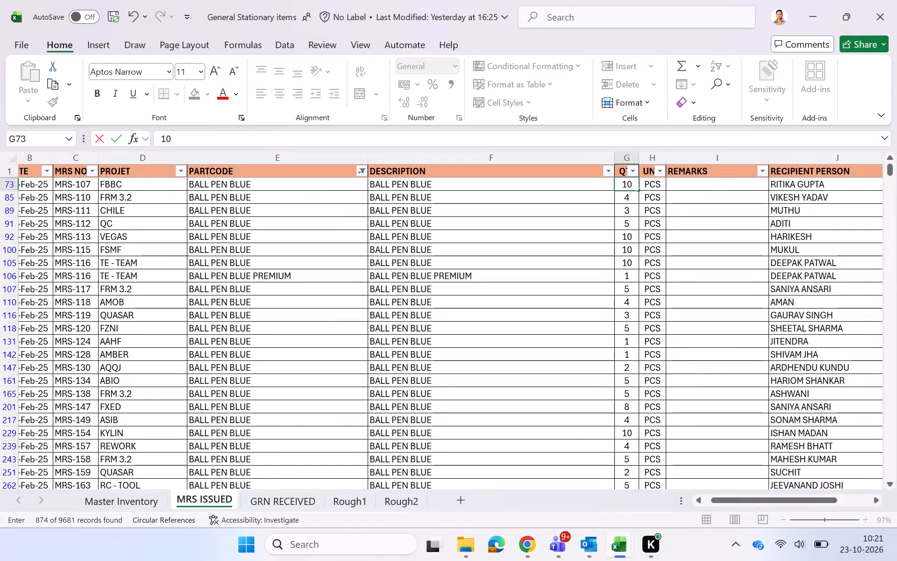
{"action": "key", "text": "shift+Down"}
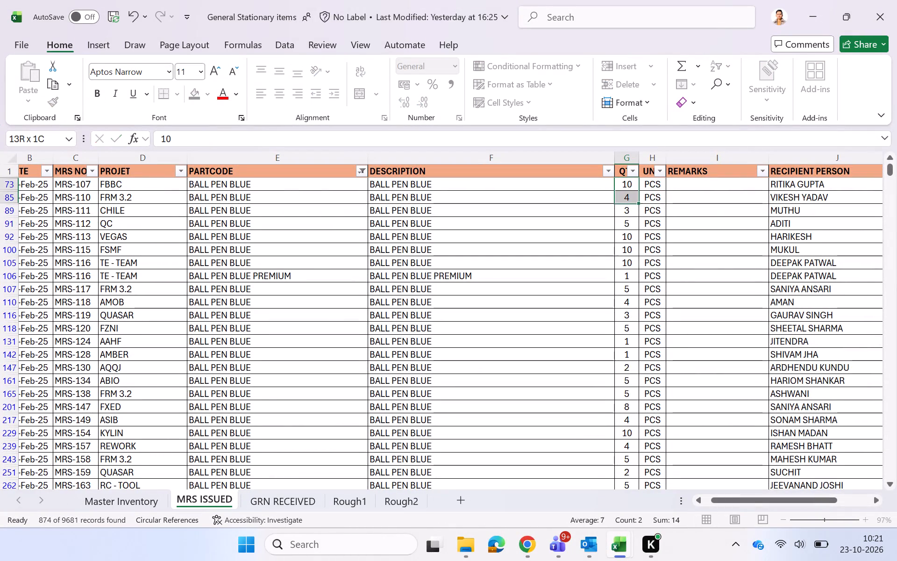
{"action": "key", "text": "shift+Down"}
{"action": "key", "text": "shift+Down"}
{"action": "key", "text": "ctrl+d"}
Set the QTY of the BALL PEN BLUE PREMIUM entry under MRS-116 to 10.
{"action": "key", "text": "Down"}
{"action": "key", "text": "Down"}
{"action": "key", "text": "Down"}
{"action": "key", "text": "Down"}
{"action": "key", "text": "Down"}
{"action": "key", "text": "Down"}
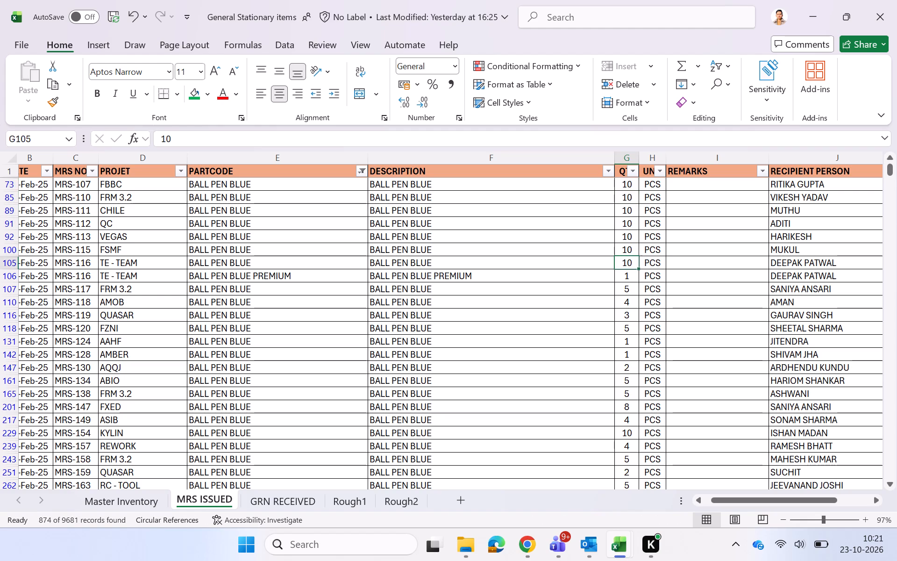
{"action": "key", "text": "Down"}
{"action": "key", "text": "Down"}
{"action": "key", "text": "Up"}
{"action": "type", "text": "1-"}
{"action": "key", "text": "BackSpace"}
{"action": "key", "text": "0"}
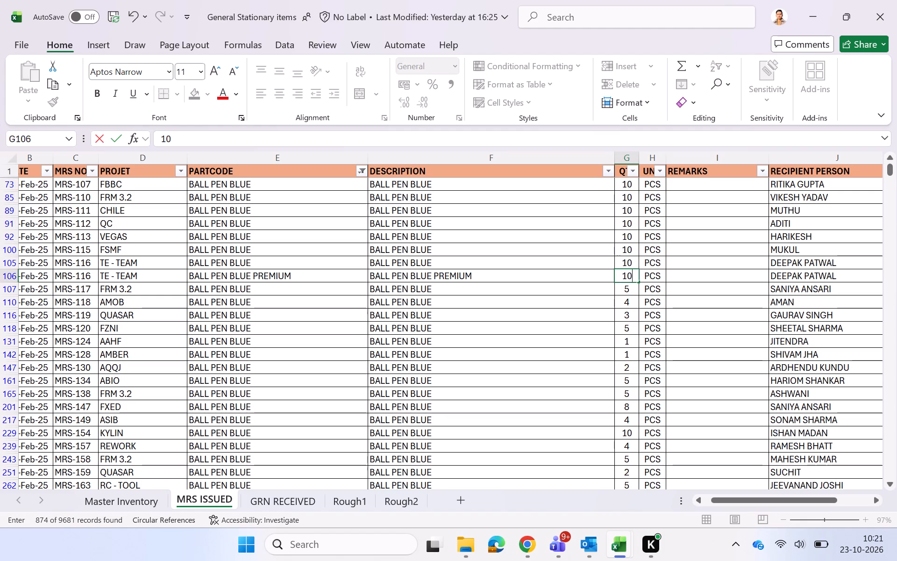
{"action": "key", "text": "Down"}
Set the QTY of the BALL PEN BLUE entry under MRS-130, project AQQJ, to 5.
{"action": "key", "text": "Down"}
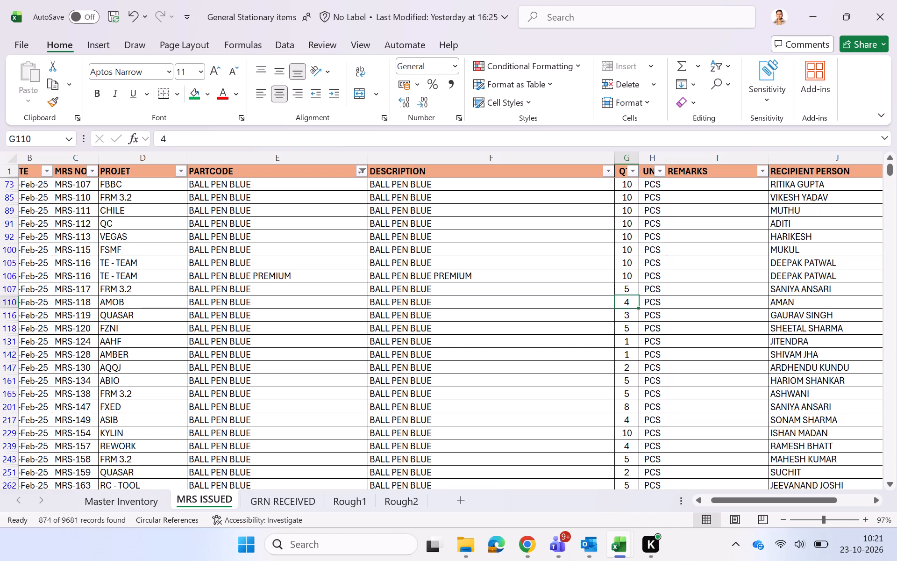
{"action": "key", "text": "Down"}
{"action": "key", "text": "Up"}
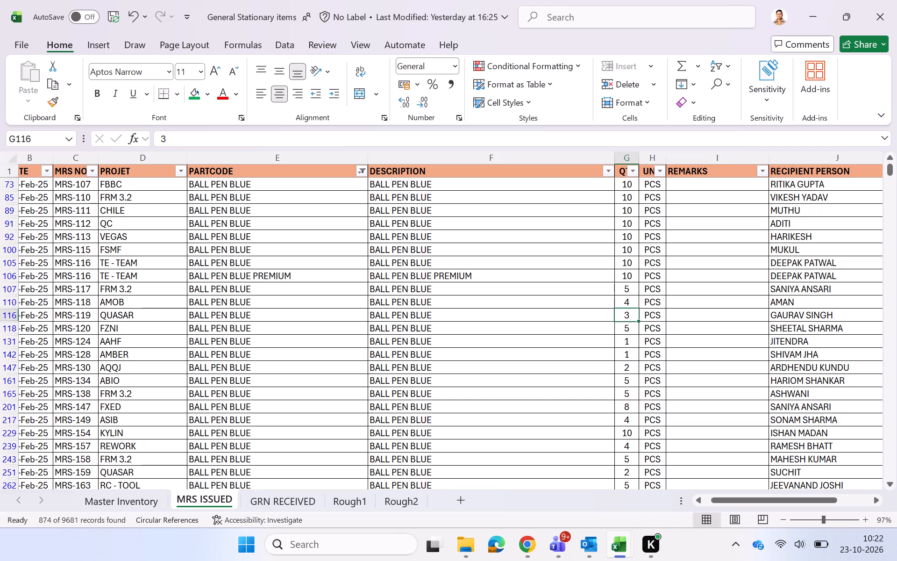
{"action": "key", "text": "Down"}
{"action": "key", "text": "Down"}
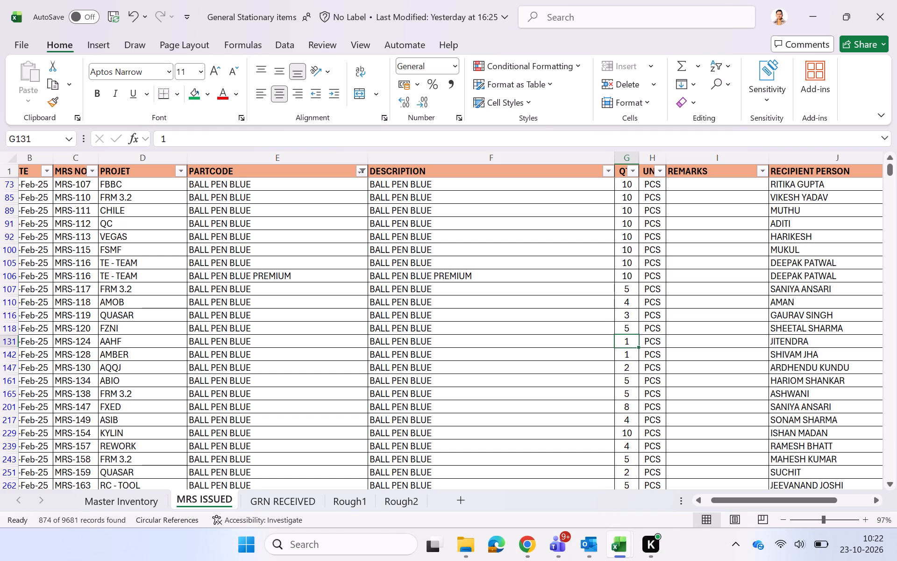
{"action": "key", "text": "Down"}
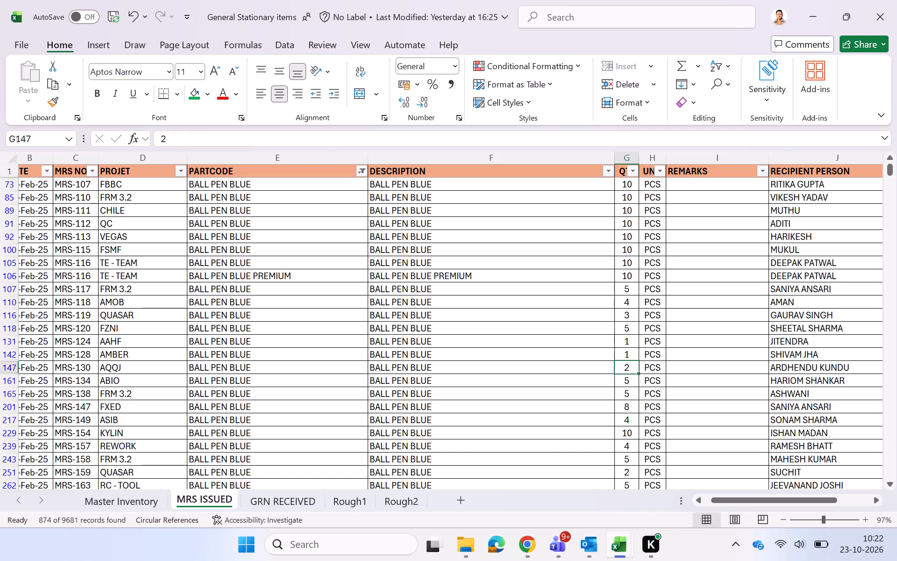
{"action": "key", "text": "5"}
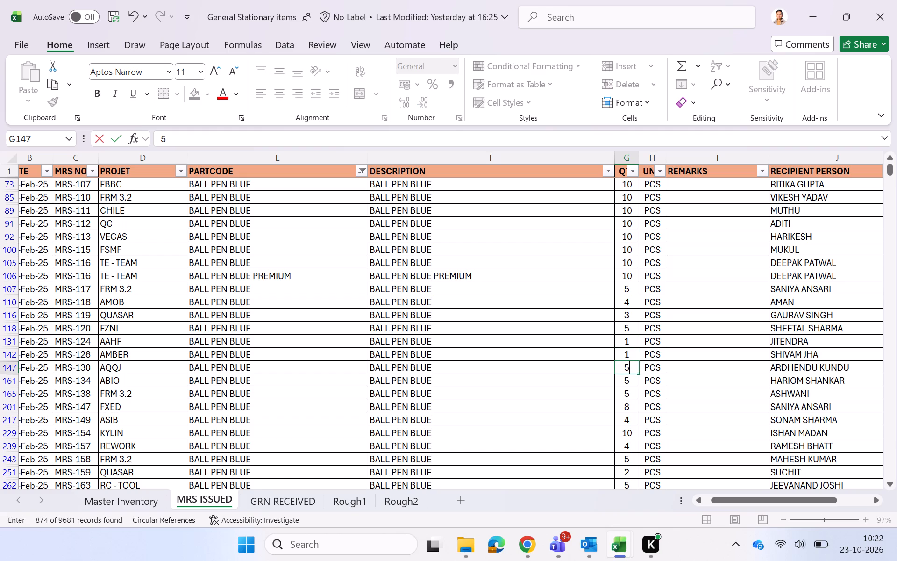
{"action": "key", "text": "Down"}
Set the QTY of the BALL PEN BLUE entry under MRS-159, project QUASAR, to 5.
{"action": "key", "text": "Down"}
{"action": "key", "text": "Down"}
{"action": "key", "text": "Down"}
{"action": "scroll", "coordinate": [633, 185], "scroll_direction": "down", "scroll_amount": 1}
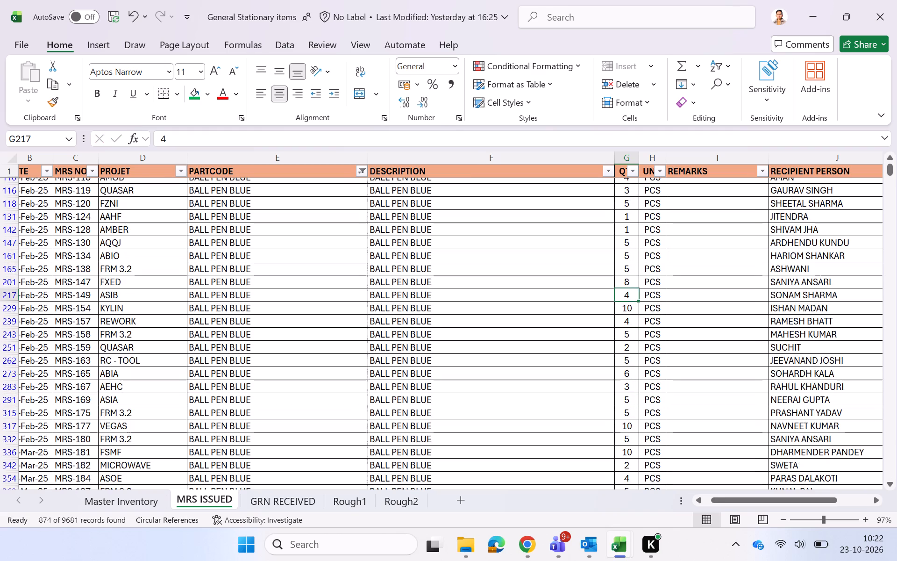
{"action": "scroll", "coordinate": [633, 185], "scroll_direction": "down", "scroll_amount": 1}
{"action": "key", "text": "Down"}
{"action": "key", "text": "Down"}
{"action": "key", "text": "Down"}
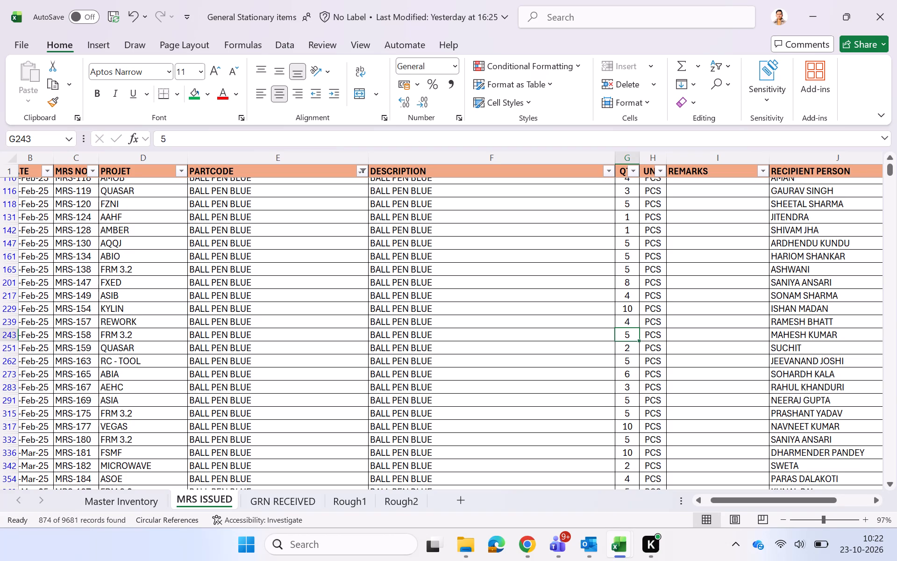
{"action": "key", "text": "Down"}
{"action": "key", "text": "5"}
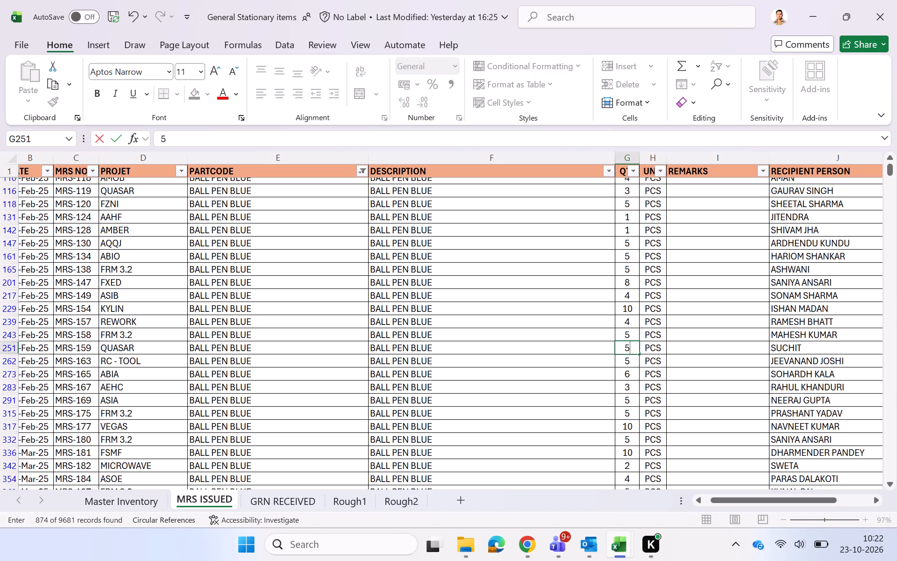
{"action": "key", "text": "Down"}
Set the QTY of the BALL PEN BLUE entry under MRS-201, project ASIB, to 5.
{"action": "key", "text": "Down"}
{"action": "key", "text": "Down"}
{"action": "key", "text": "Down"}
{"action": "key", "text": "Down"}
{"action": "scroll", "coordinate": [633, 185], "scroll_direction": "down", "scroll_amount": 1}
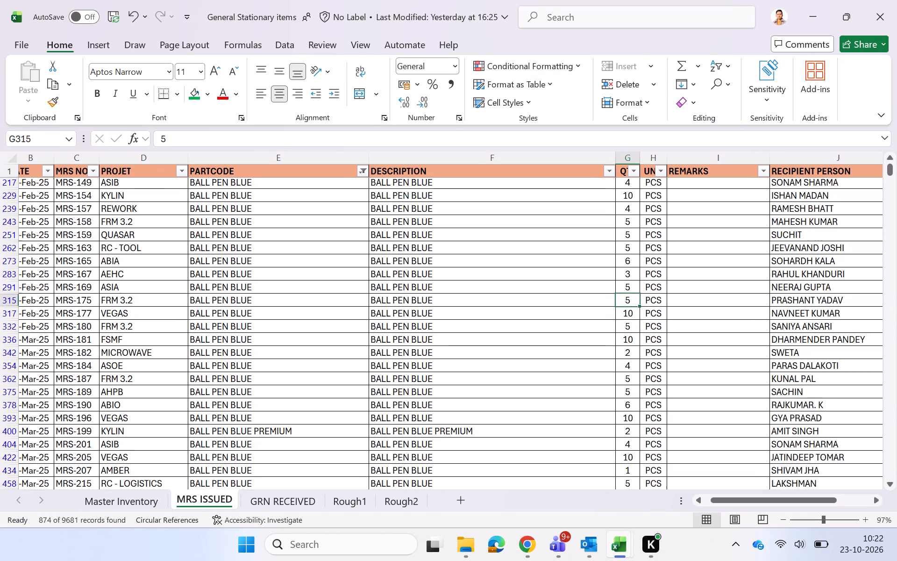
{"action": "key", "text": "Down"}
{"action": "key", "text": "Down"}
{"action": "key", "text": "Down"}
{"action": "key", "text": "Down"}
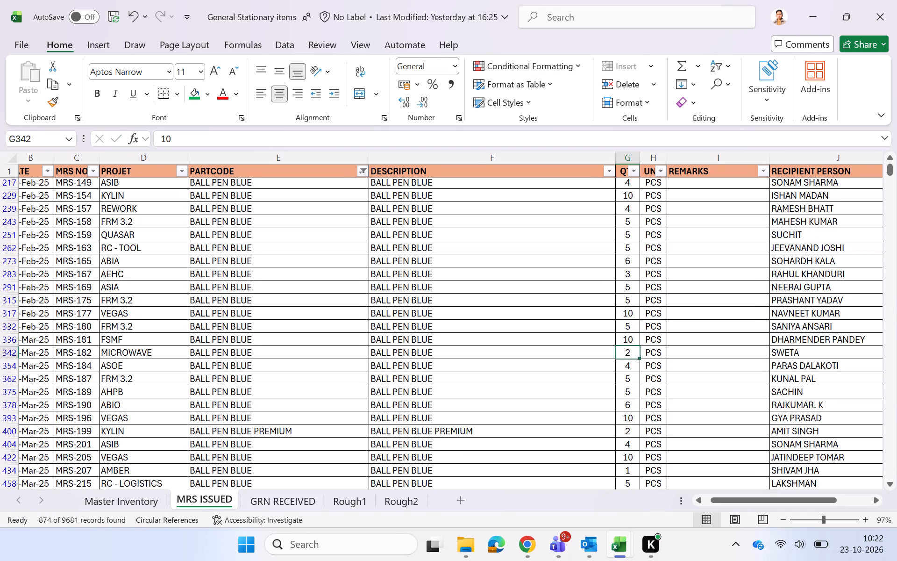
{"action": "key", "text": "Down"}
{"action": "key", "text": "Up"}
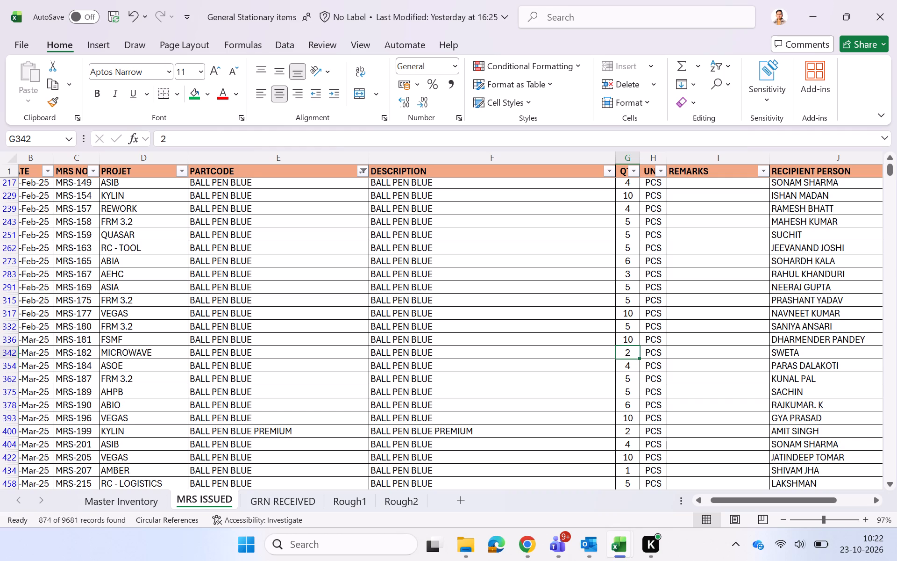
{"action": "key", "text": "Down"}
{"action": "key", "text": "Down"}
{"action": "key", "text": "Down"}
{"action": "key", "text": "Down"}
{"action": "key", "text": "Down"}
{"action": "key", "text": "Down"}
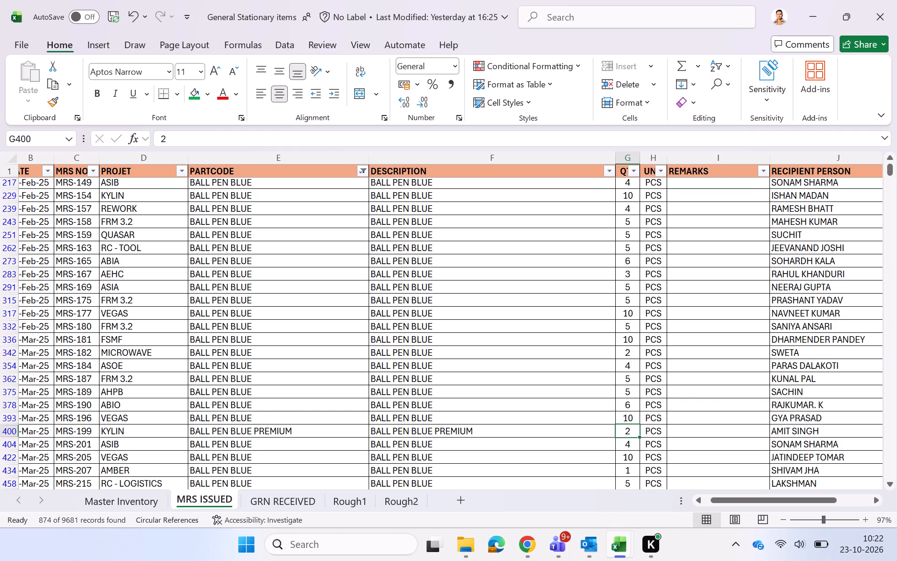
{"action": "key", "text": "Down"}
{"action": "key", "text": "5"}
Set the QTY of the BALL PEN BLUE PREMIUM entry under MRS-199, project KYLIN, to 5.
{"action": "key", "text": "Up"}
{"action": "key", "text": "5"}
{"action": "key", "text": "Down"}
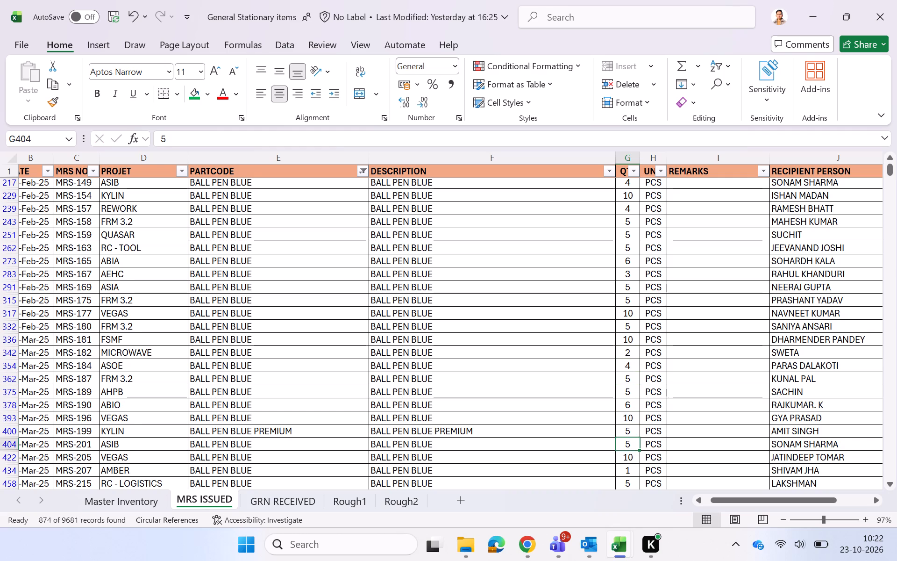
Set the QTY of the BALL PEN BLUE PREMIUM entry under MRS-216, project OFFICE USE, to 5.
{"action": "scroll", "coordinate": [633, 185], "scroll_direction": "down", "scroll_amount": 3}
{"action": "key", "text": "Down"}
{"action": "key", "text": "Down"}
{"action": "key", "text": "Down"}
{"action": "key", "text": "Down"}
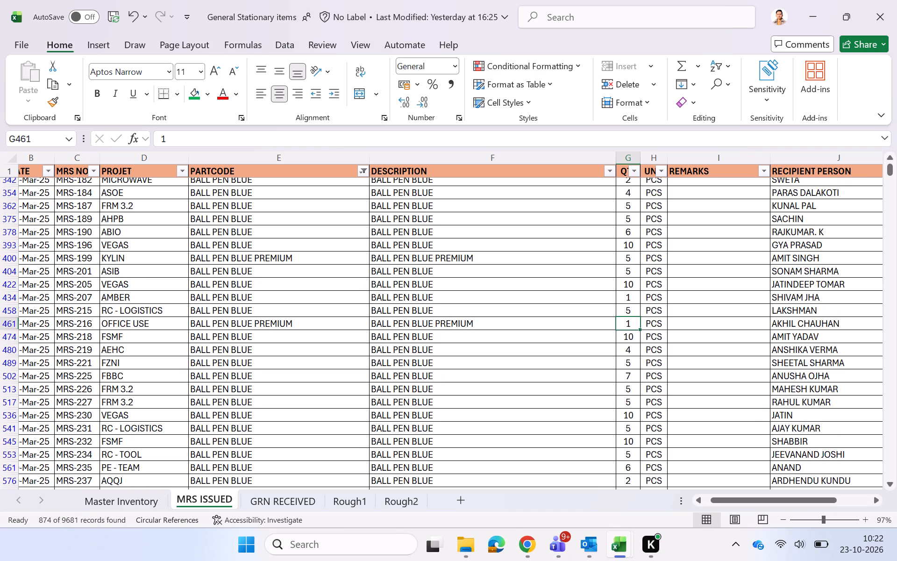
{"action": "key", "text": "5"}
{"action": "key", "text": "Down"}
Set the QTY of the BALL PEN BLUE entry under MRS-237, project AQQJ, to 5.
{"action": "key", "text": "Down"}
{"action": "key", "text": "Down"}
{"action": "key", "text": "Down"}
{"action": "scroll", "coordinate": [633, 185], "scroll_direction": "down", "scroll_amount": 1}
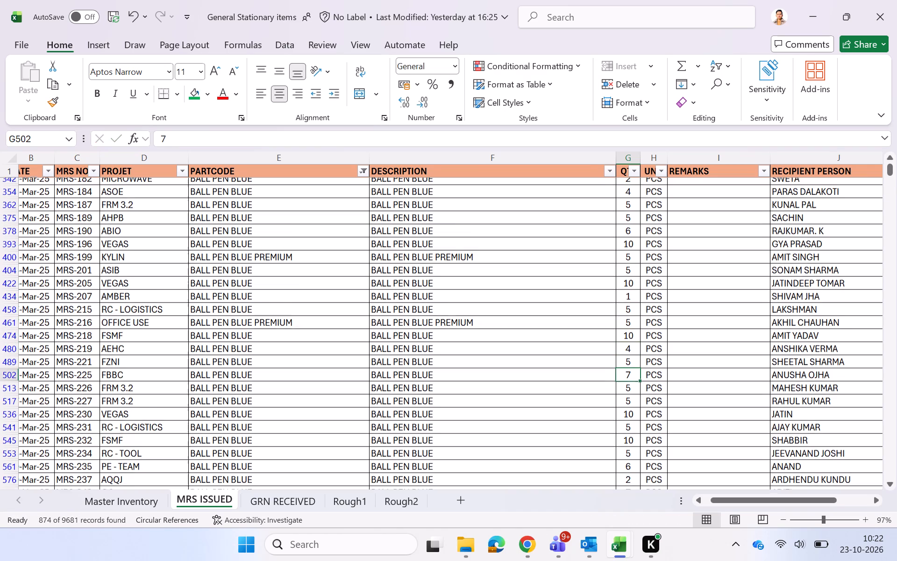
{"action": "scroll", "coordinate": [633, 185], "scroll_direction": "down", "scroll_amount": 1}
{"action": "key", "text": "Down"}
{"action": "key", "text": "Down"}
{"action": "key", "text": "Down"}
{"action": "key", "text": "Down"}
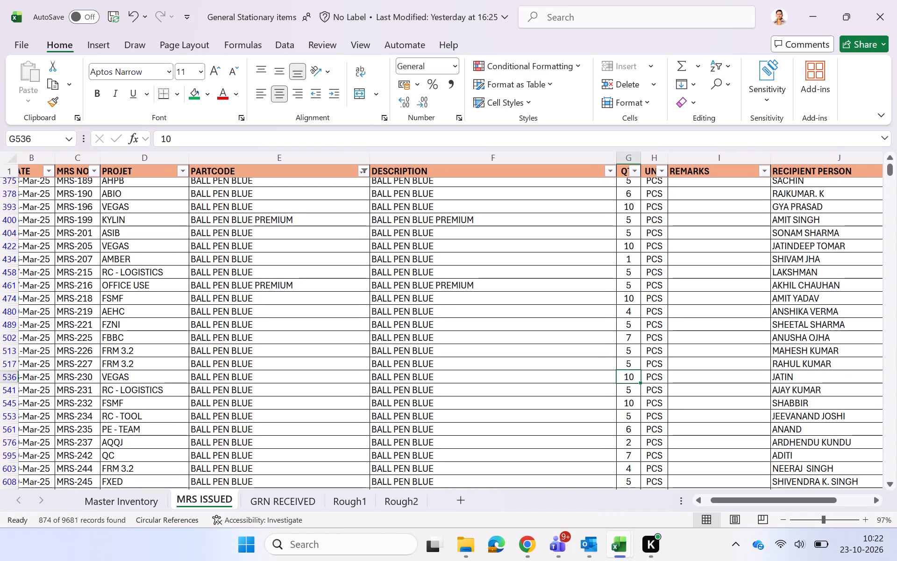
{"action": "key", "text": "Down"}
{"action": "key", "text": "Down"}
{"action": "key", "text": "Down"}
{"action": "key", "text": "Down"}
{"action": "key", "text": "Down"}
{"action": "key", "text": "Up"}
{"action": "key", "text": "5"}
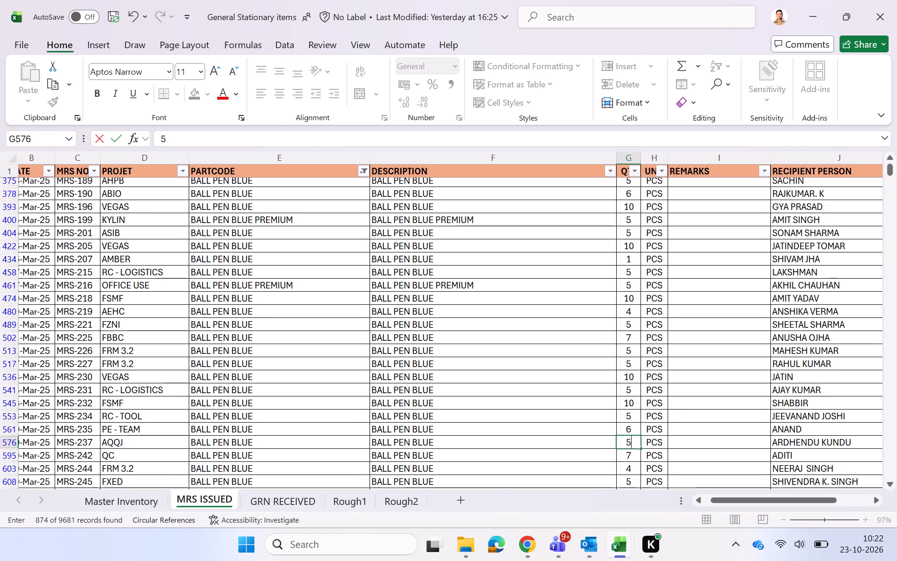
{"action": "scroll", "coordinate": [633, 185], "scroll_direction": "down", "scroll_amount": 2}
{"action": "key", "text": "Down"}
Set the QTY of the BALL PEN BLUE entry under MRS-254, project AAHF, to 2.
{"action": "key", "text": "Down"}
{"action": "key", "text": "Down"}
{"action": "key", "text": "Down"}
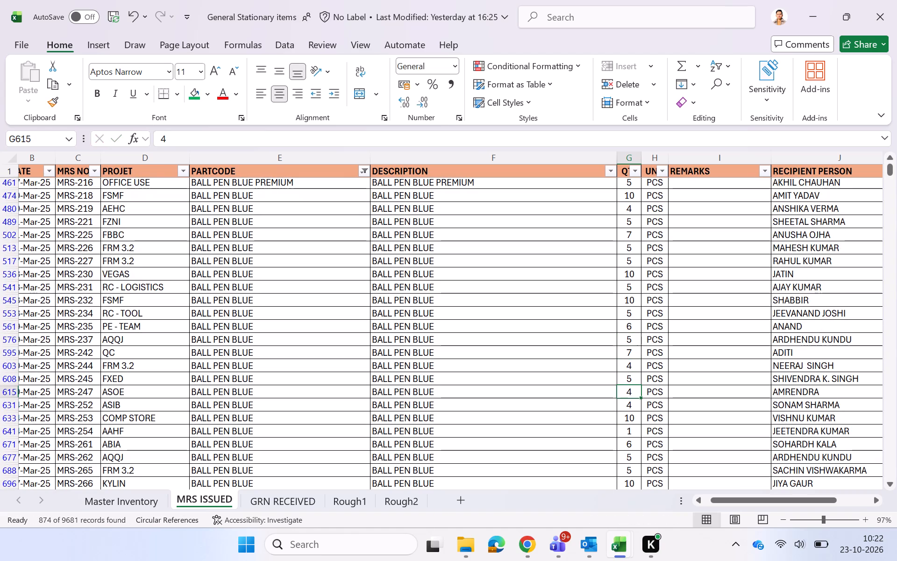
{"action": "key", "text": "Down"}
{"action": "key", "text": "Down"}
{"action": "key", "text": "Down"}
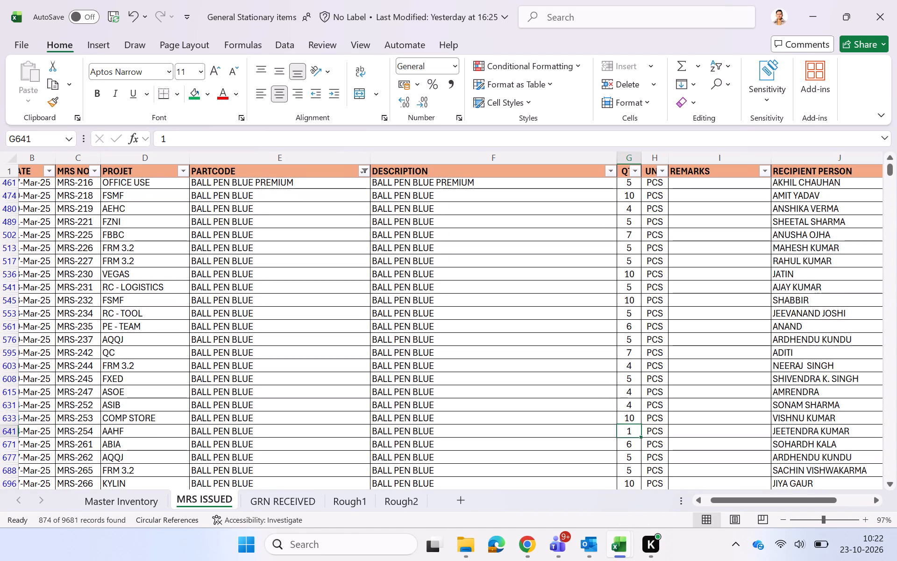
{"action": "key", "text": "2"}
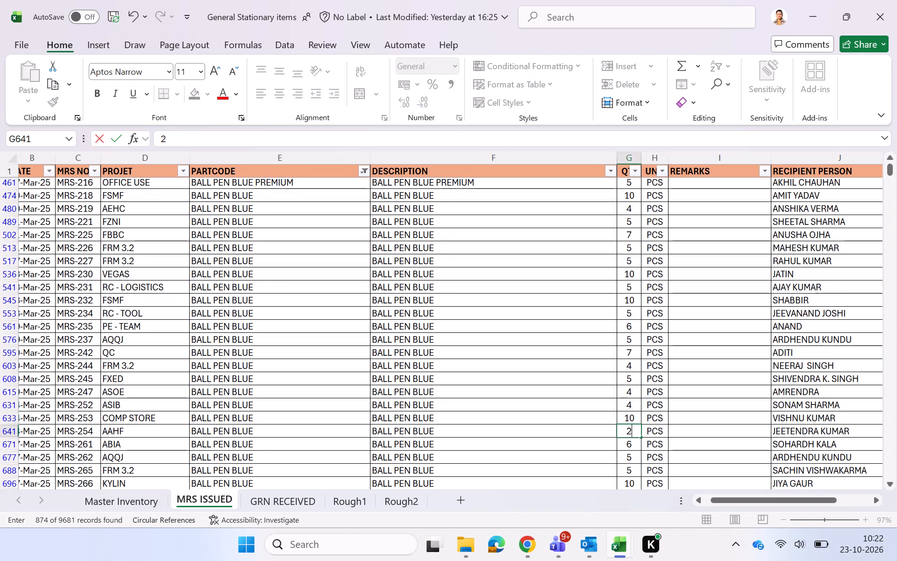
{"action": "scroll", "coordinate": [633, 185], "scroll_direction": "down", "scroll_amount": 3}
{"action": "key", "text": "Down"}
Set the QTY of the BALL PEN BLUE entry under MRS-268, project CHILE, to 5.
{"action": "key", "text": "Down"}
{"action": "key", "text": "Down"}
{"action": "key", "text": "Down"}
{"action": "key", "text": "Down"}
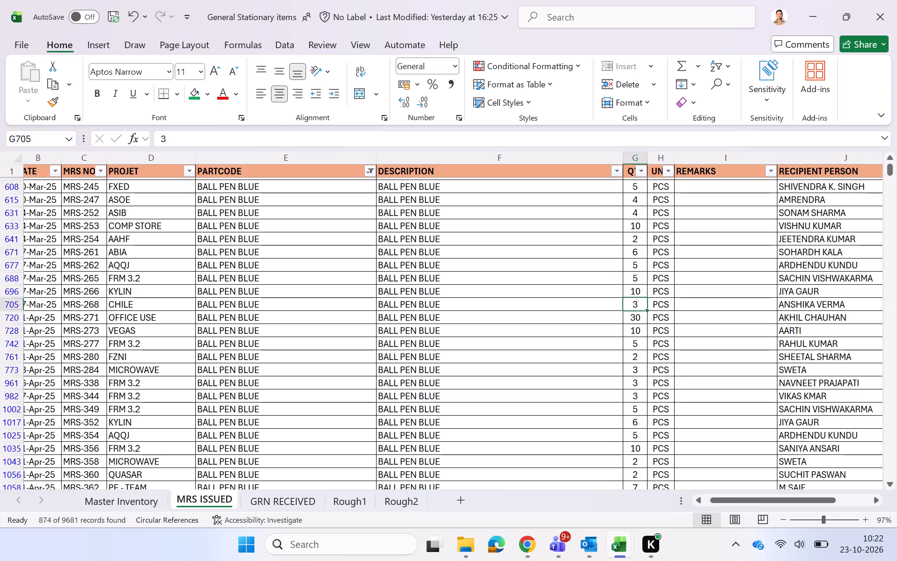
{"action": "key", "text": "5"}
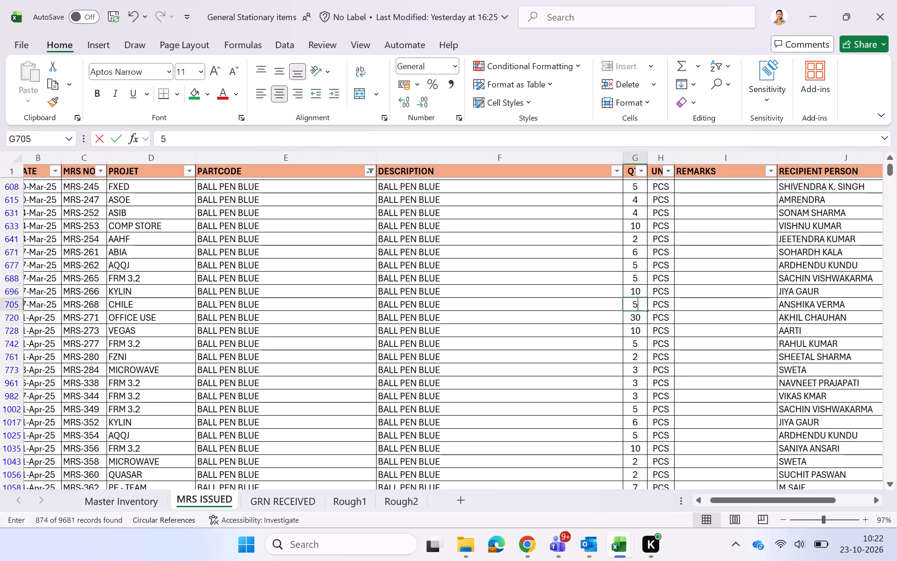
{"action": "key", "text": "Down"}
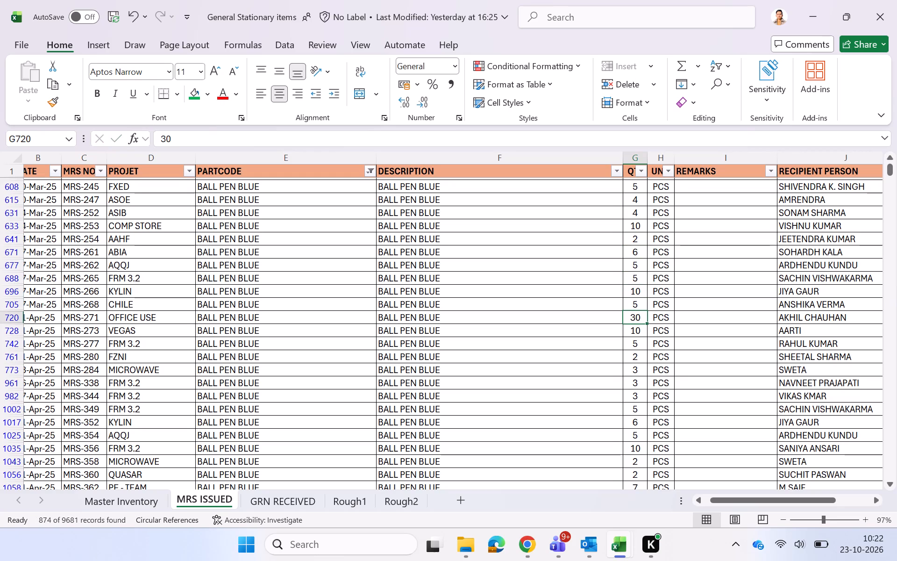
Set the QTY of the BALL PEN BLUE entry under MRS-271, project OFFICE USE, to 35.
{"action": "type", "text": "35"}
{"action": "key", "text": "Down"}
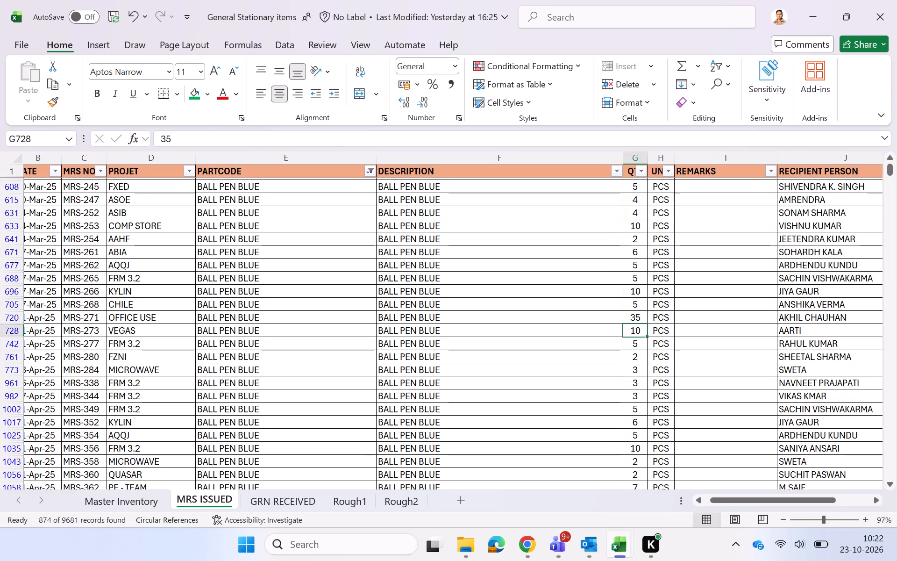
Set the QTY of the BALL PEN BLUE entry under MRS-280, project FZNI, to 5.
{"action": "key", "text": "Down"}
{"action": "key", "text": "Down"}
{"action": "key", "text": "Down"}
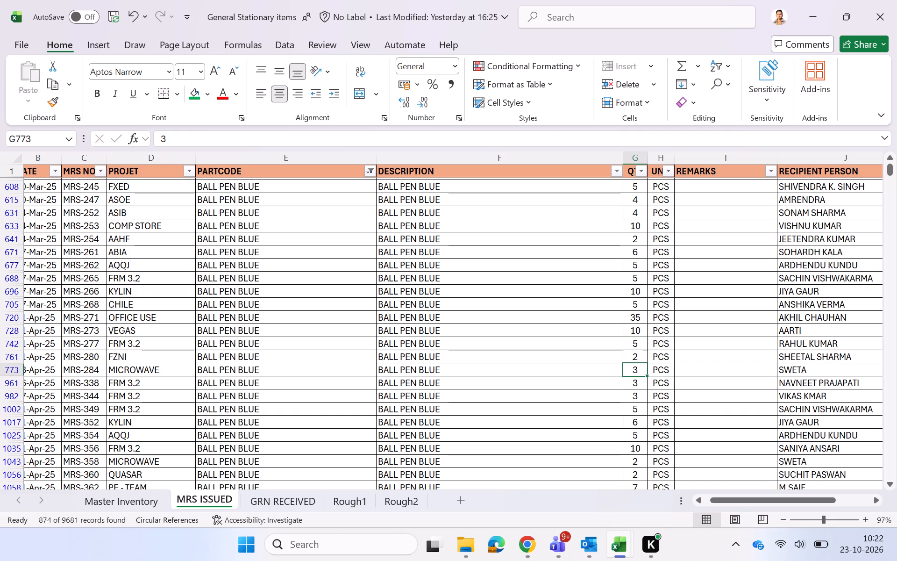
{"action": "key", "text": "Up"}
{"action": "key", "text": "5"}
{"action": "key", "text": "Down"}
Set the QTY of the BALL PEN BLUE entry under MRS-368, project AAHF, to 2.
{"action": "key", "text": "Down"}
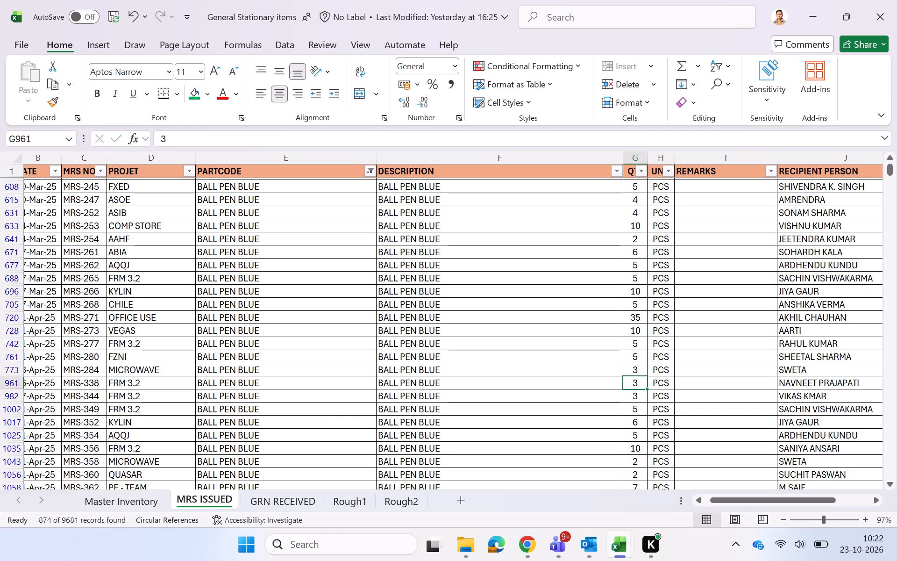
{"action": "key", "text": "Down"}
{"action": "key", "text": "Down"}
{"action": "key", "text": "Down"}
{"action": "scroll", "coordinate": [633, 185], "scroll_direction": "down", "scroll_amount": 2}
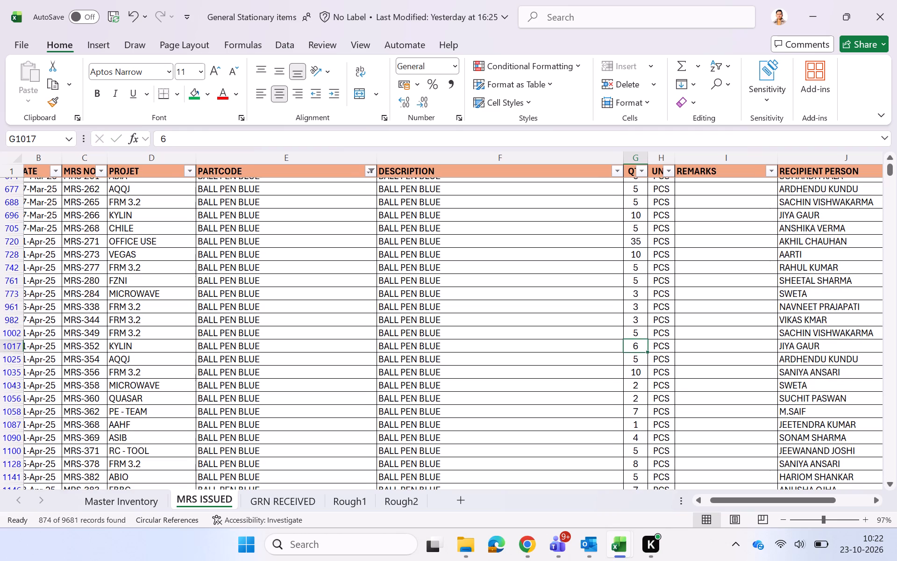
{"action": "key", "text": "Down"}
{"action": "key", "text": "Down"}
{"action": "key", "text": "Down"}
{"action": "key", "text": "Down"}
{"action": "key", "text": "Up"}
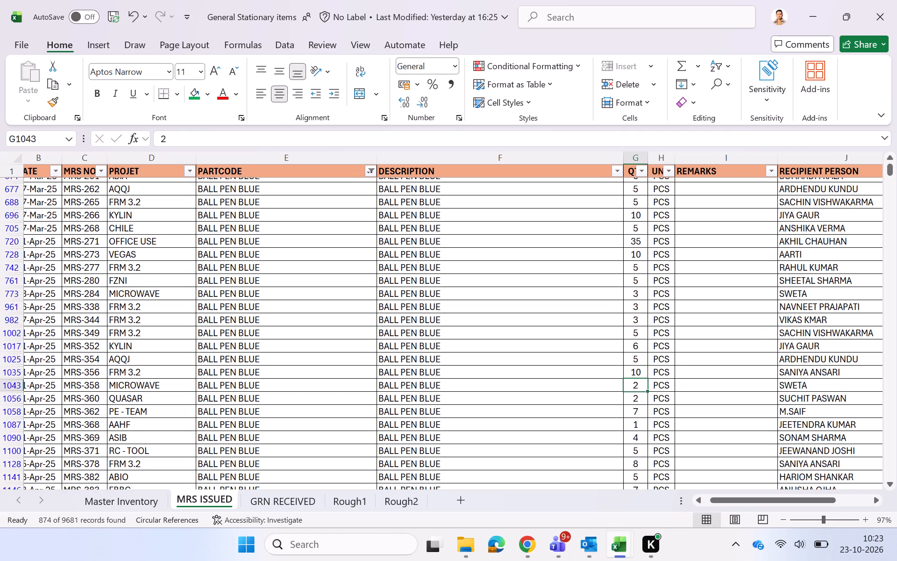
{"action": "key", "text": "Down"}
{"action": "key", "text": "Down"}
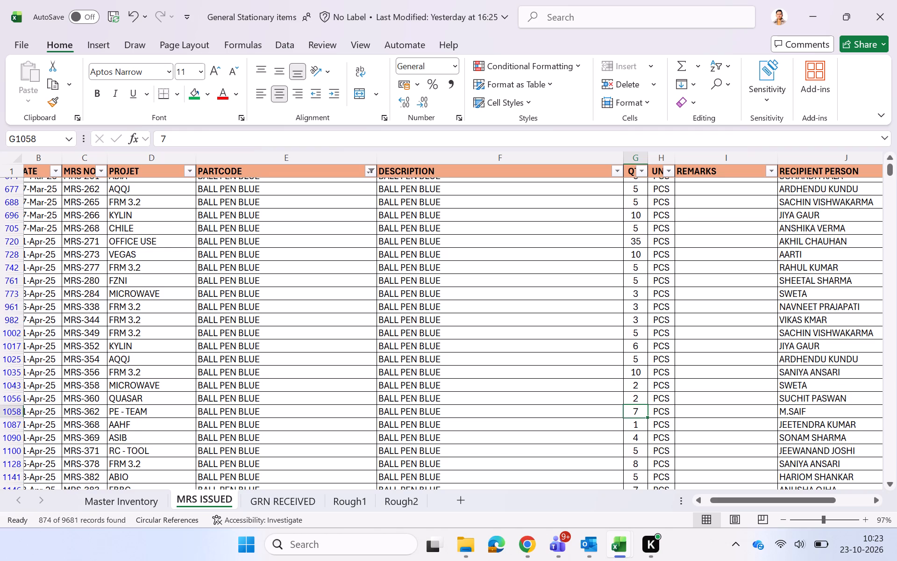
{"action": "key", "text": "Down"}
{"action": "key", "text": "2"}
{"action": "scroll", "coordinate": [633, 185], "scroll_direction": "down", "scroll_amount": 1}
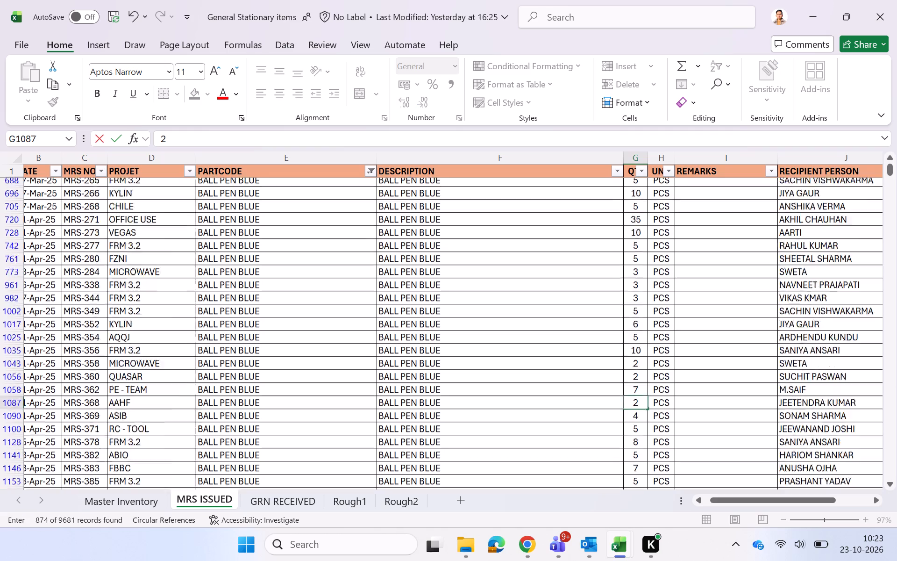
{"action": "scroll", "coordinate": [633, 185], "scroll_direction": "down", "scroll_amount": 3}
{"action": "key", "text": "Down"}
Set the QTY of the BALL PEN BLUE entry under MRS-405, project AMBER, to 5.
{"action": "key", "text": "Down"}
{"action": "key", "text": "Down"}
{"action": "key", "text": "Down"}
{"action": "key", "text": "Down"}
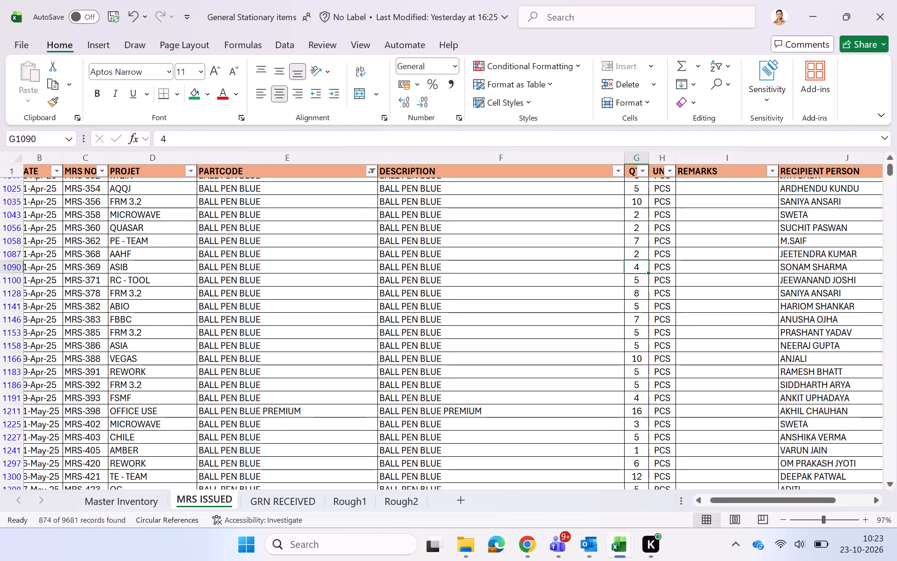
{"action": "key", "text": "Down"}
{"action": "key", "text": "Down"}
{"action": "key", "text": "Down"}
{"action": "key", "text": "Down"}
{"action": "key", "text": "Down"}
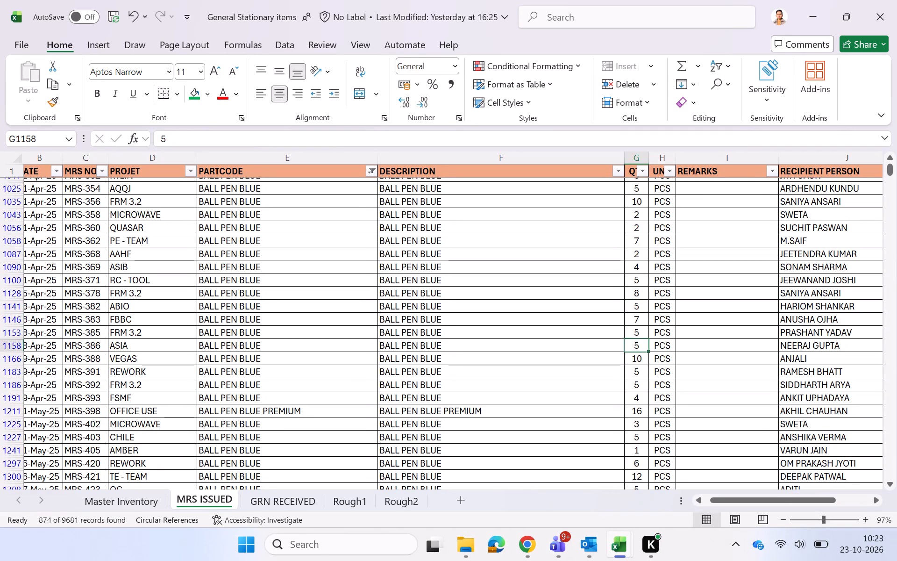
{"action": "key", "text": "Down"}
{"action": "key", "text": "Down"}
{"action": "key", "text": "Down"}
{"action": "key", "text": "Down"}
{"action": "key", "text": "Down"}
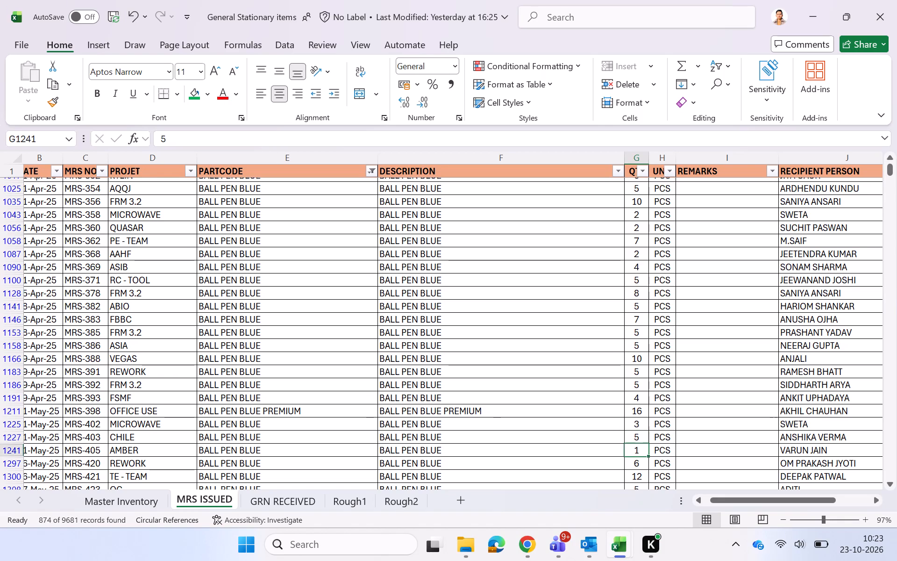
{"action": "scroll", "coordinate": [633, 185], "scroll_direction": "down", "scroll_amount": 2}
{"action": "key", "text": "5"}
{"action": "key", "text": "Down"}
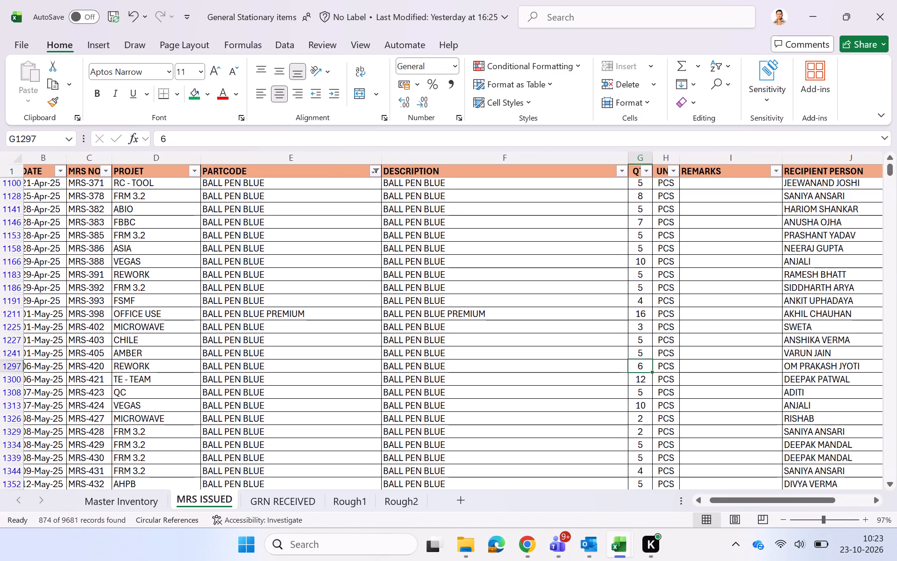
Set the QTY of the BALL PEN BLUE entry under MRS-488, project FRM 3.2, to 5.
{"action": "key", "text": "Down"}
{"action": "key", "text": "Down"}
{"action": "scroll", "coordinate": [633, 185], "scroll_direction": "down", "scroll_amount": 1}
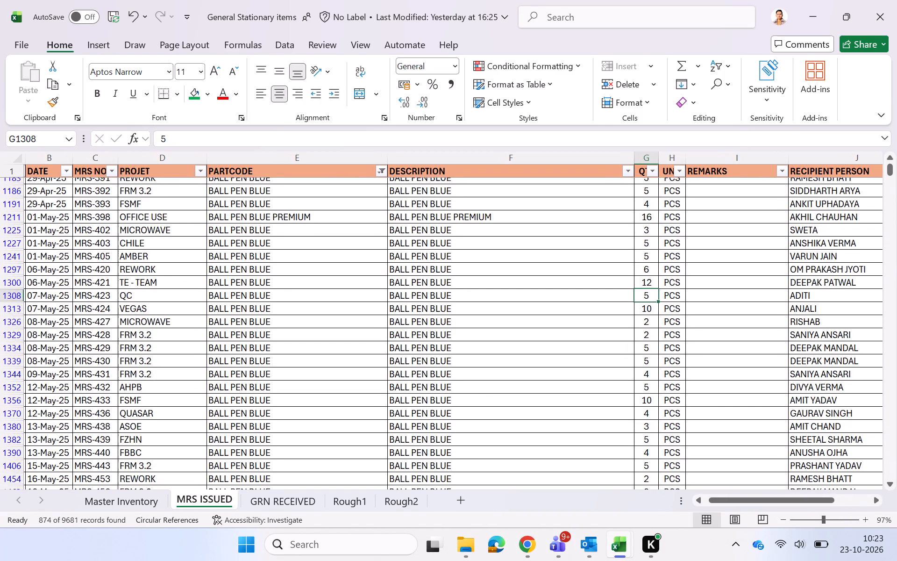
{"action": "key", "text": "Down"}
{"action": "key", "text": "Down"}
{"action": "key", "text": "Down"}
{"action": "key", "text": "Down"}
{"action": "key", "text": "Down"}
{"action": "key", "text": "Down"}
{"action": "key", "text": "Down"}
{"action": "key", "text": "Down"}
{"action": "key", "text": "Down"}
{"action": "key", "text": "Down"}
{"action": "key", "text": "Down"}
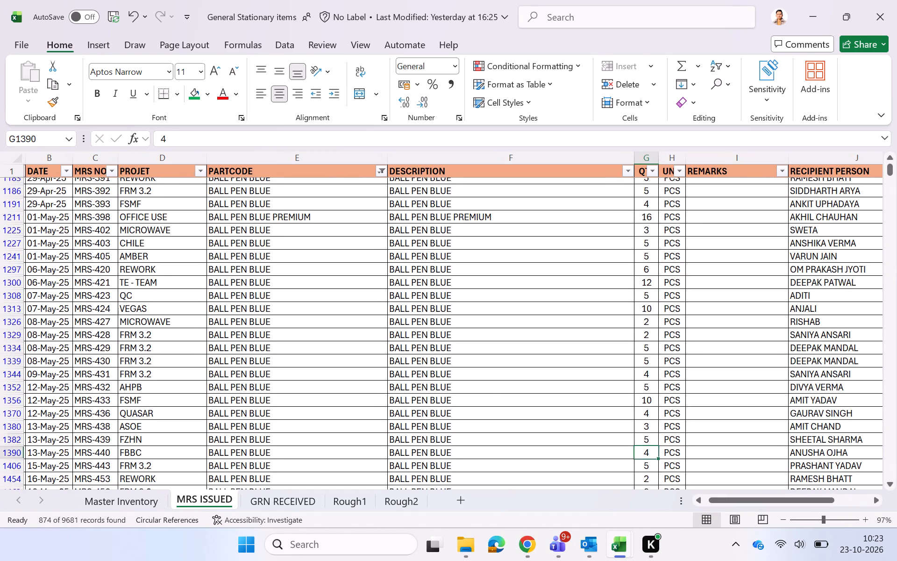
{"action": "scroll", "coordinate": [633, 185], "scroll_direction": "down", "scroll_amount": 2}
{"action": "scroll", "coordinate": [673, 291], "scroll_direction": "down", "scroll_amount": 1}
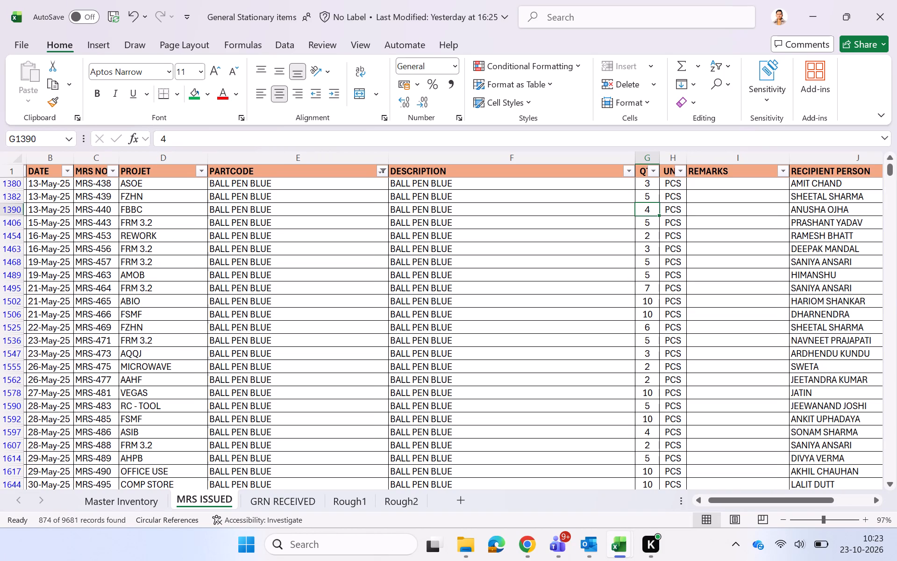
{"action": "scroll", "coordinate": [643, 396], "scroll_direction": "down", "scroll_amount": 1}
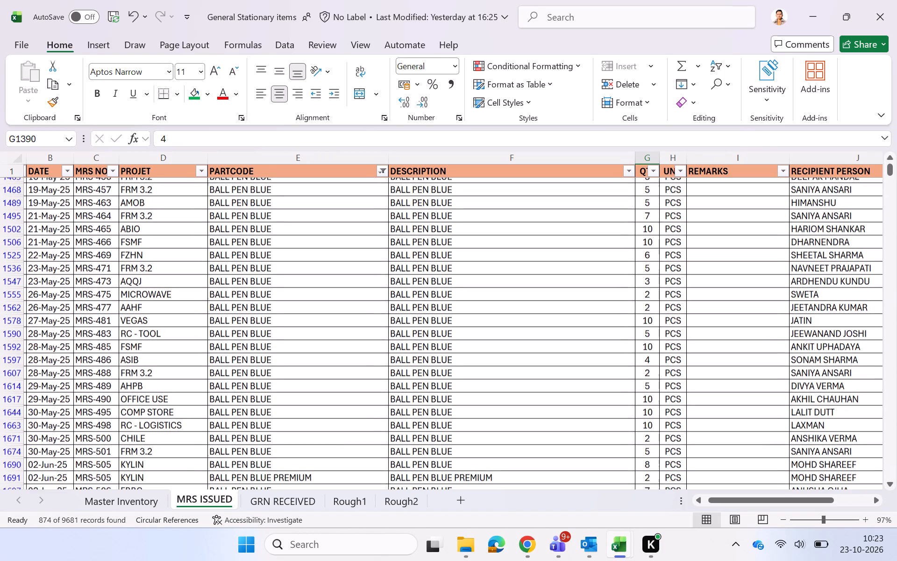
{"action": "scroll", "coordinate": [643, 396], "scroll_direction": "down", "scroll_amount": 1}
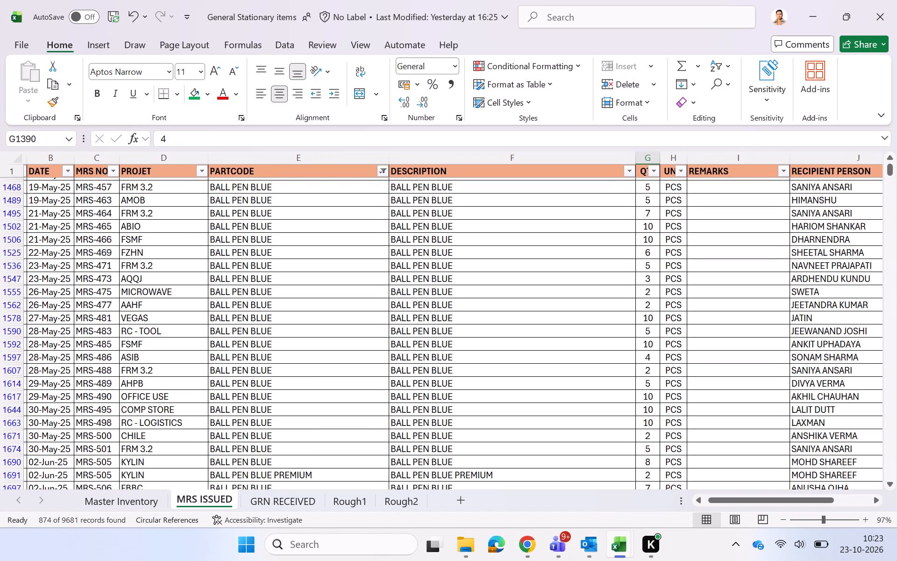
{"action": "left_click", "coordinate": [653, 376]}
{"action": "key", "text": "5"}
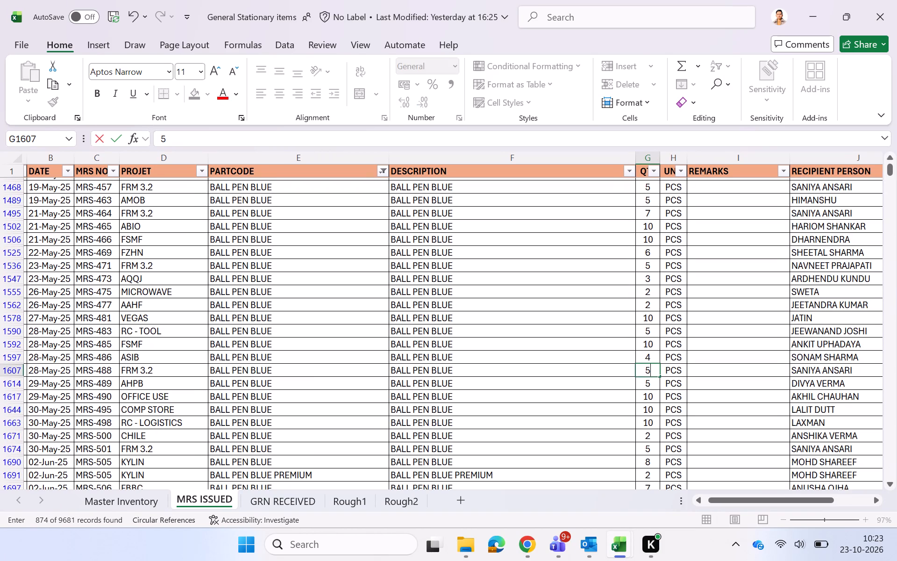
{"action": "key", "text": "Down"}
Set the QTY of the BALL PEN BLUE entry under MRS-513, project AAHF, to 5.
{"action": "key", "text": "Down"}
{"action": "scroll", "coordinate": [653, 376], "scroll_direction": "down", "scroll_amount": 2}
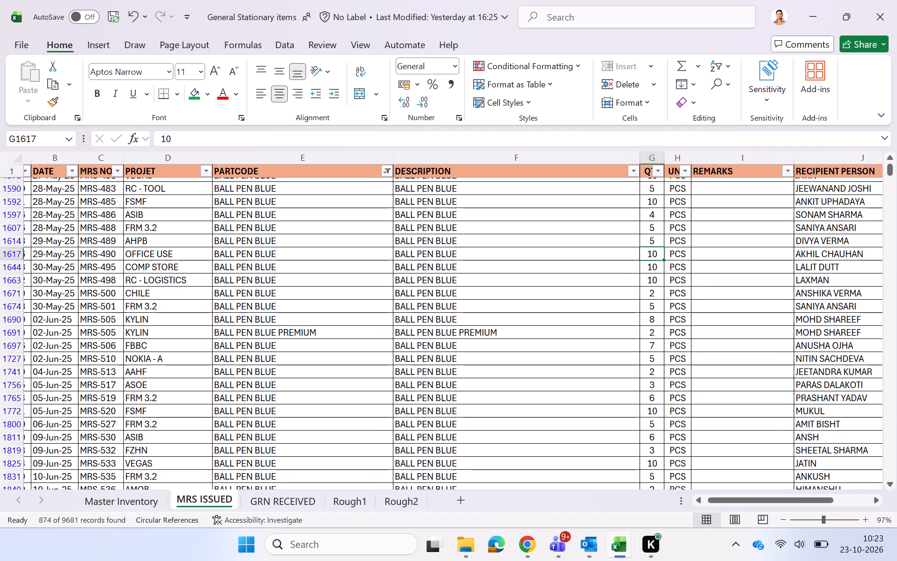
{"action": "left_click", "coordinate": [651, 372]}
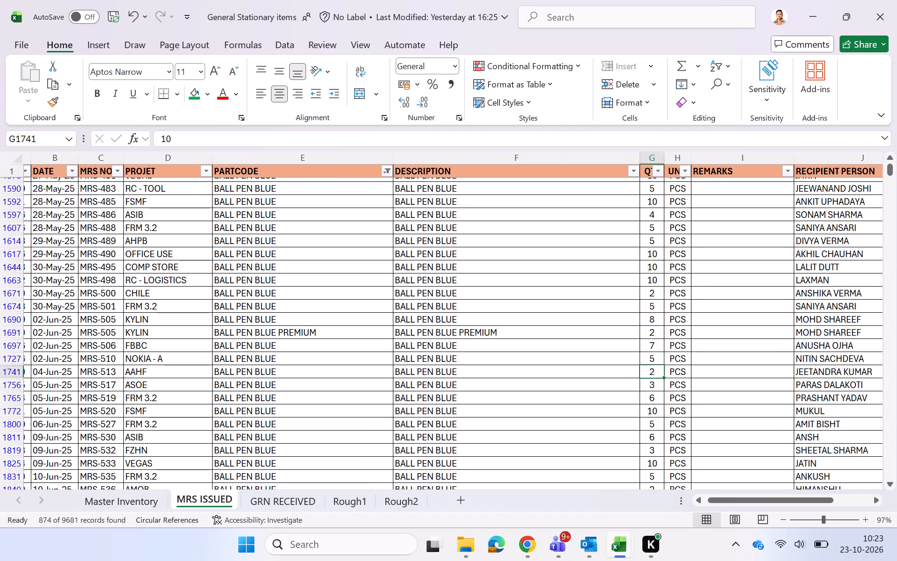
{"action": "key", "text": "5"}
{"action": "scroll", "coordinate": [651, 372], "scroll_direction": "down", "scroll_amount": 2}
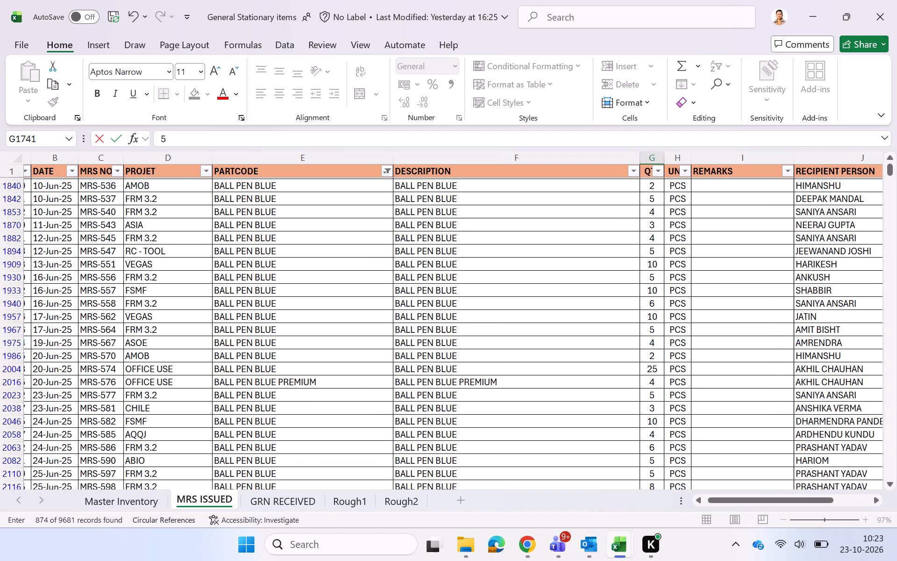
Set the QTY of the BALL PEN BLUE entry under MRS-570 and the BALL PEN BLUE PREMIUM entry under MRS-576 to 5.
{"action": "left_click", "coordinate": [645, 355]}
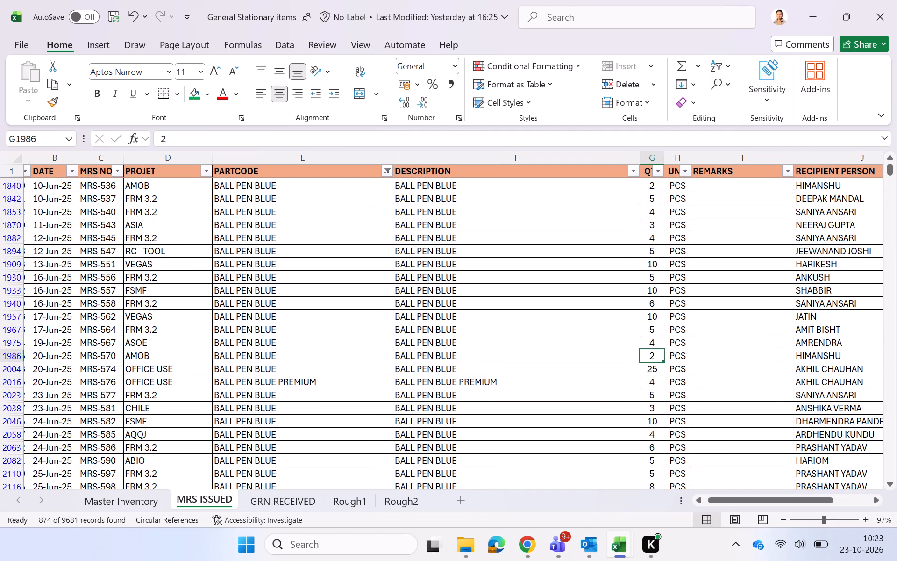
{"action": "key", "text": "5"}
{"action": "key", "text": "Down"}
{"action": "key", "text": "Down"}
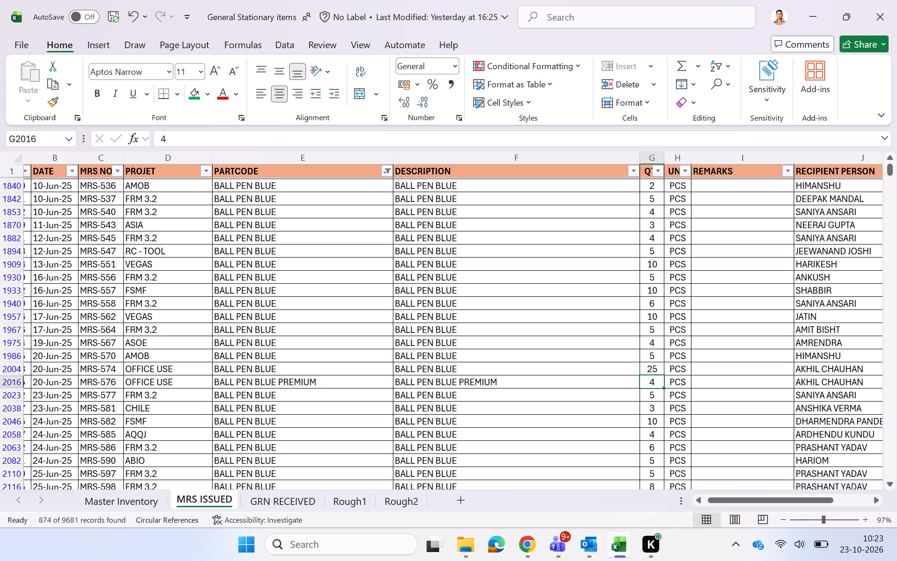
{"action": "key", "text": "5"}
{"action": "key", "text": "Down"}
Set the QTY of the BALL PEN BLUE entry under MRS-617, project AMOB, to 5.
{"action": "scroll", "coordinate": [645, 355], "scroll_direction": "down", "scroll_amount": 2}
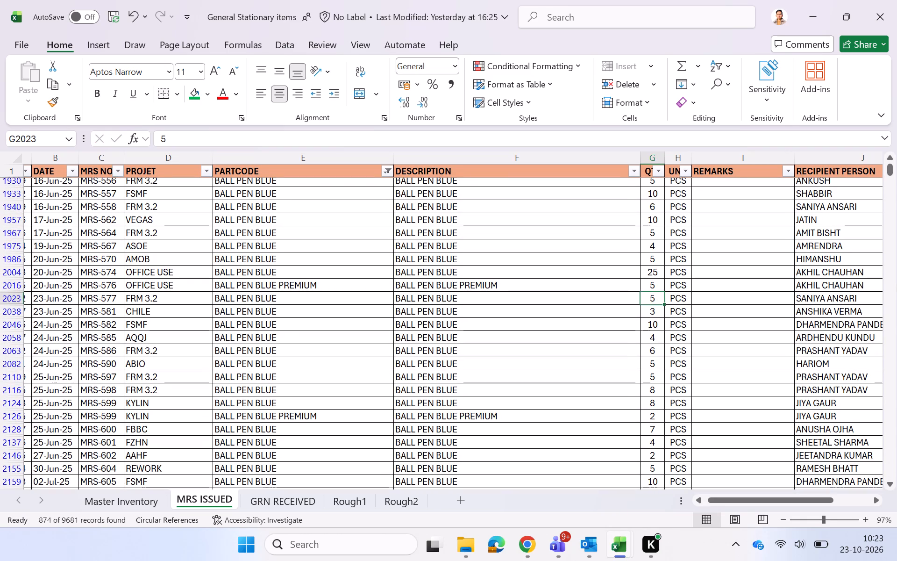
{"action": "scroll", "coordinate": [719, 423], "scroll_direction": "down", "scroll_amount": 1}
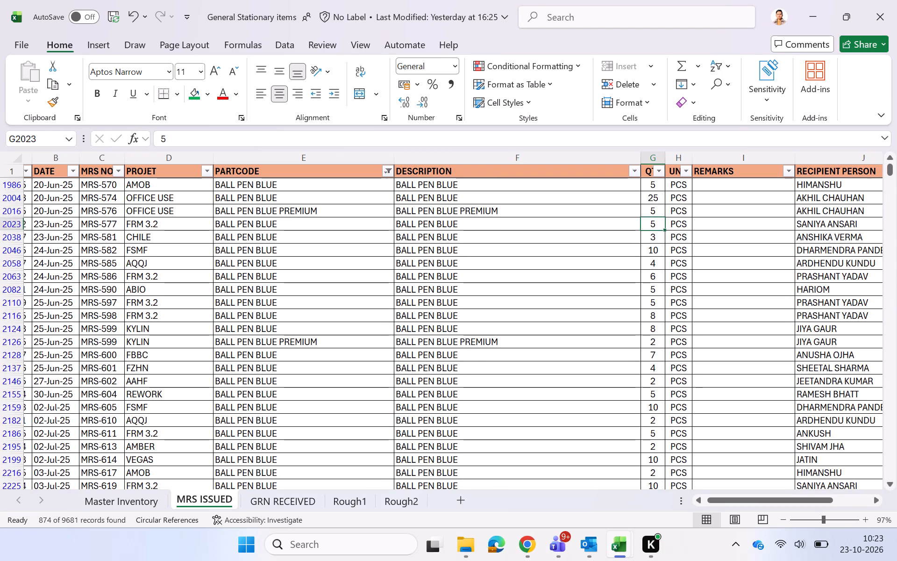
{"action": "left_click", "coordinate": [652, 382]}
{"action": "scroll", "coordinate": [652, 382], "scroll_direction": "down", "scroll_amount": 1}
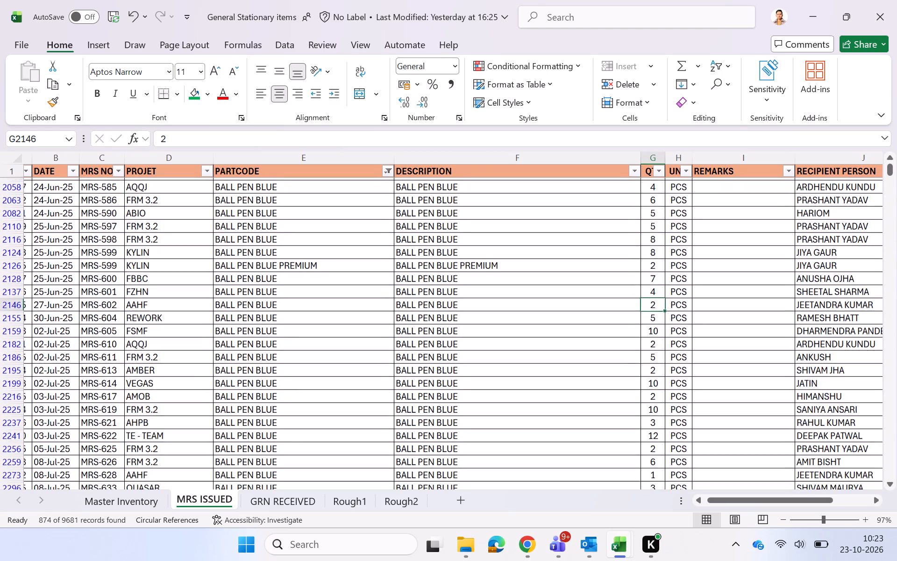
{"action": "scroll", "coordinate": [652, 382], "scroll_direction": "down", "scroll_amount": 1}
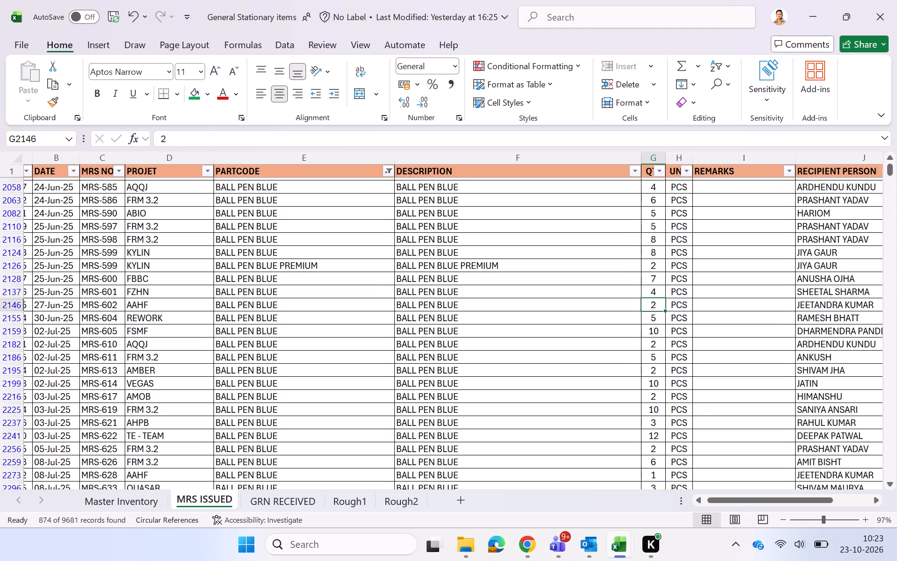
{"action": "left_click", "coordinate": [661, 388]}
{"action": "key", "text": "Down"}
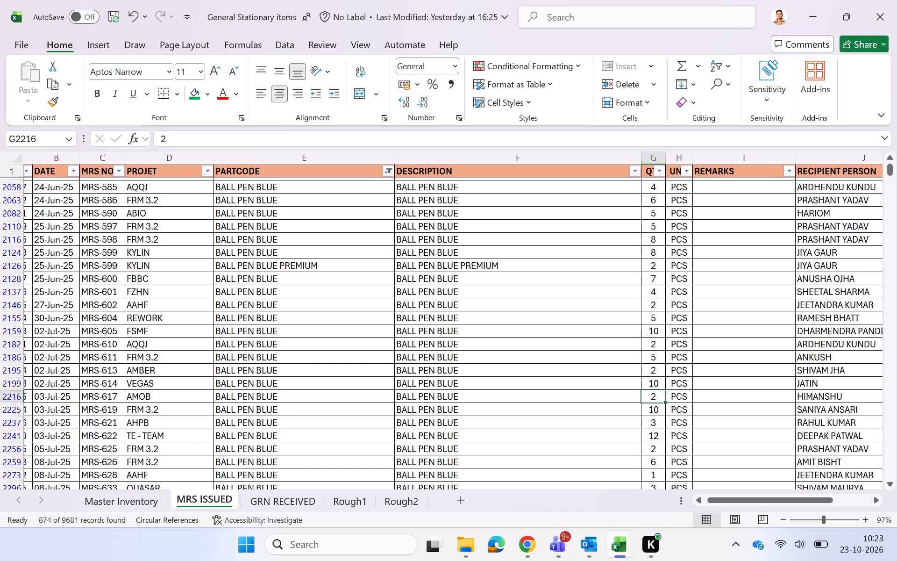
{"action": "key", "text": "5"}
{"action": "key", "text": "Down"}
Set the QTY of the BALL PEN BLUE entry under MRS-628, project AAHF, to 2.
{"action": "scroll", "coordinate": [661, 388], "scroll_direction": "down", "scroll_amount": 1}
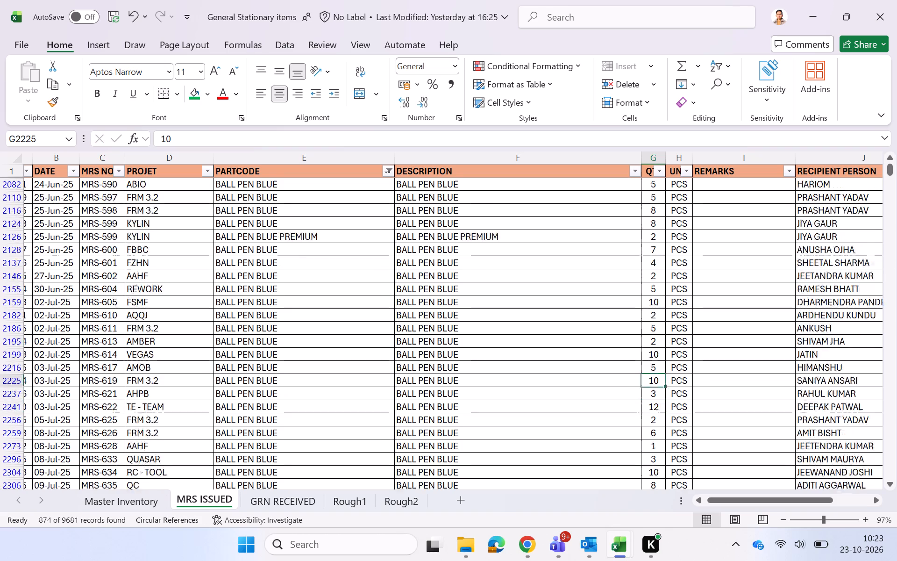
{"action": "scroll", "coordinate": [661, 388], "scroll_direction": "down", "scroll_amount": 1}
{"action": "key", "text": "Down"}
{"action": "key", "text": "Down"}
{"action": "key", "text": "Down"}
{"action": "key", "text": "Down"}
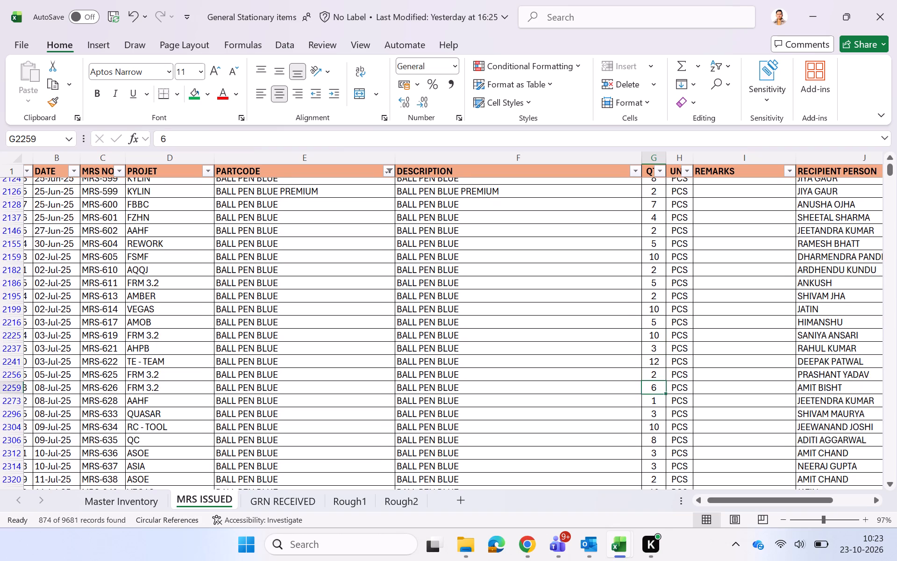
{"action": "key", "text": "Down"}
{"action": "key", "text": "Down"}
{"action": "key", "text": "Up"}
{"action": "key", "text": "2"}
{"action": "key", "text": "Down"}
Set the QTY of the BALL PEN BLUE entry under MRS-677, project AQQJ, to 5.
{"action": "key", "text": "Down"}
{"action": "key", "text": "Down"}
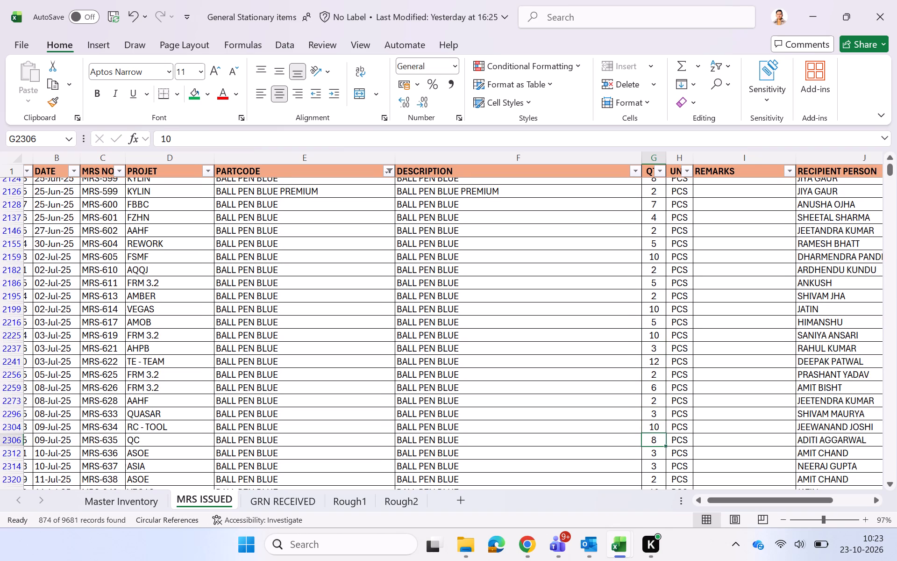
{"action": "scroll", "coordinate": [661, 388], "scroll_direction": "down", "scroll_amount": 3}
{"action": "scroll", "coordinate": [559, 417], "scroll_direction": "down", "scroll_amount": 1}
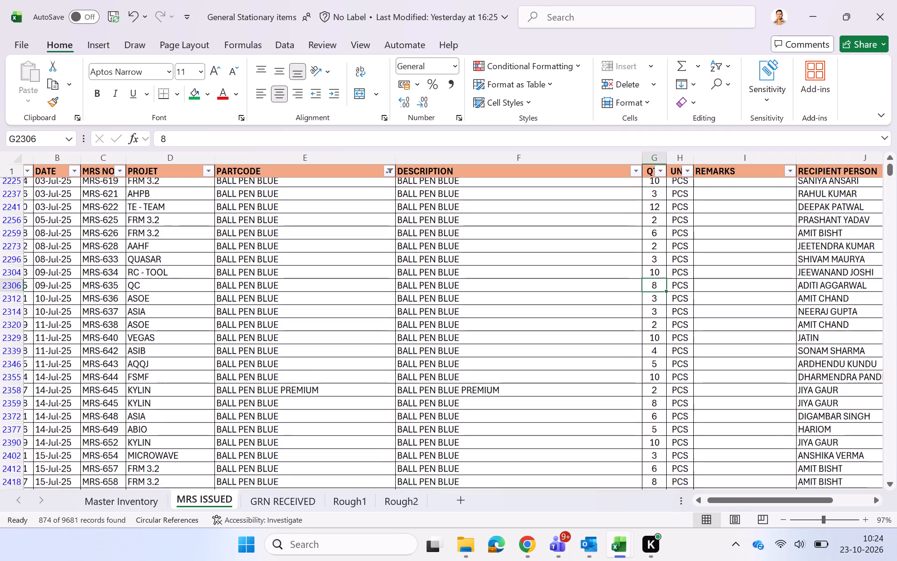
{"action": "scroll", "coordinate": [559, 417], "scroll_direction": "down", "scroll_amount": 2}
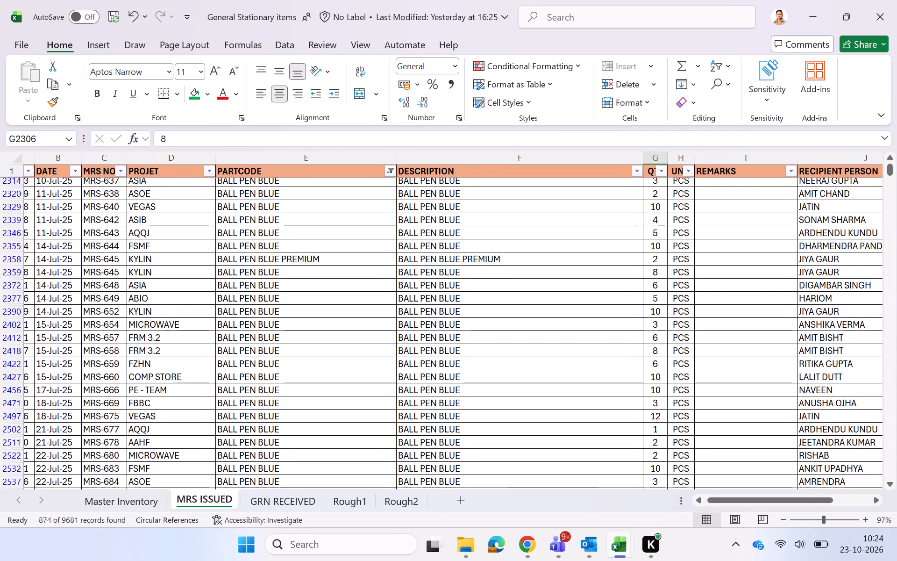
{"action": "scroll", "coordinate": [668, 362], "scroll_direction": "down", "scroll_amount": 1}
{"action": "left_click", "coordinate": [656, 340]}
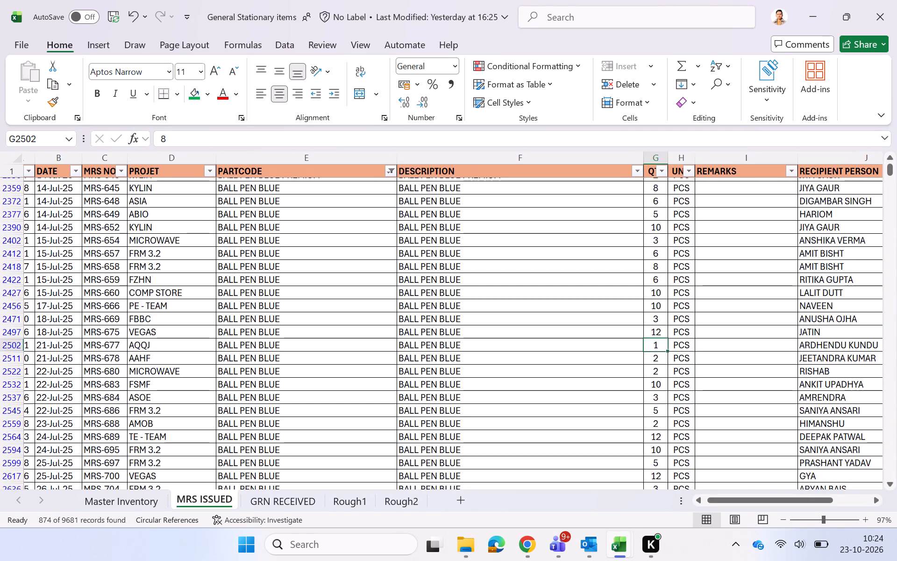
{"action": "key", "text": "5"}
{"action": "key", "text": "Down"}
Set the QTY of the BALL PEN BLUE entry under MRS-709, project NOKIA - A, to 5.
{"action": "key", "text": "Down"}
{"action": "key", "text": "Down"}
{"action": "key", "text": "Down"}
{"action": "key", "text": "Down"}
{"action": "key", "text": "Down"}
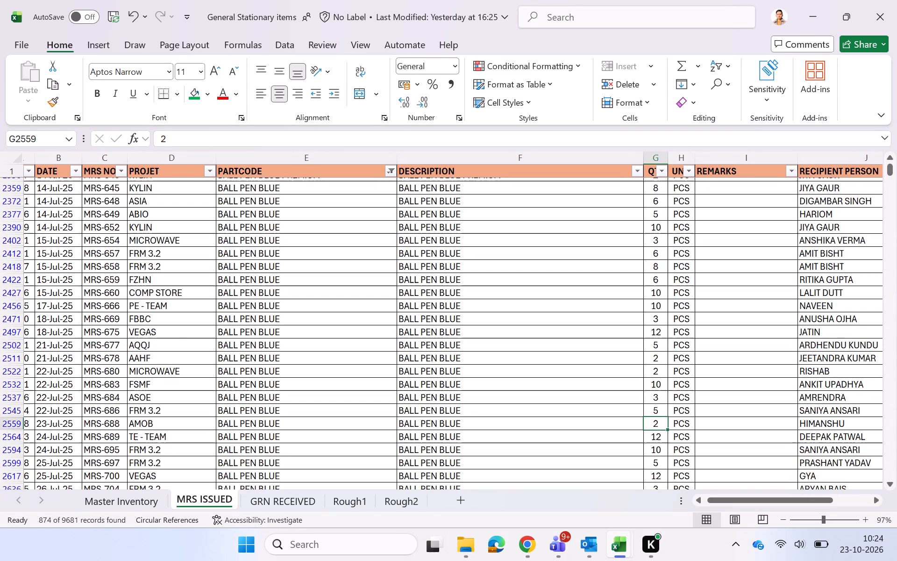
{"action": "scroll", "coordinate": [656, 340], "scroll_direction": "down", "scroll_amount": 3}
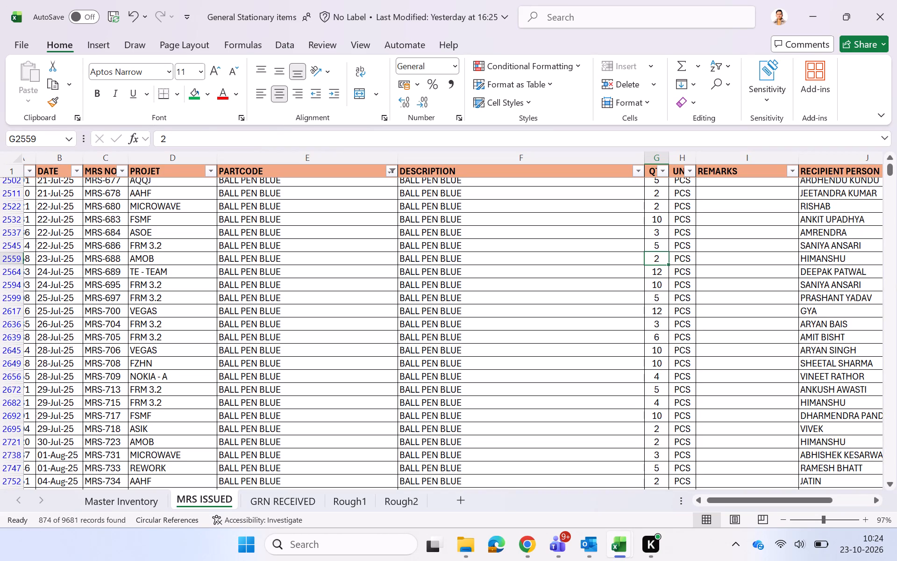
{"action": "left_click", "coordinate": [656, 385]}
{"action": "key", "text": "Up"}
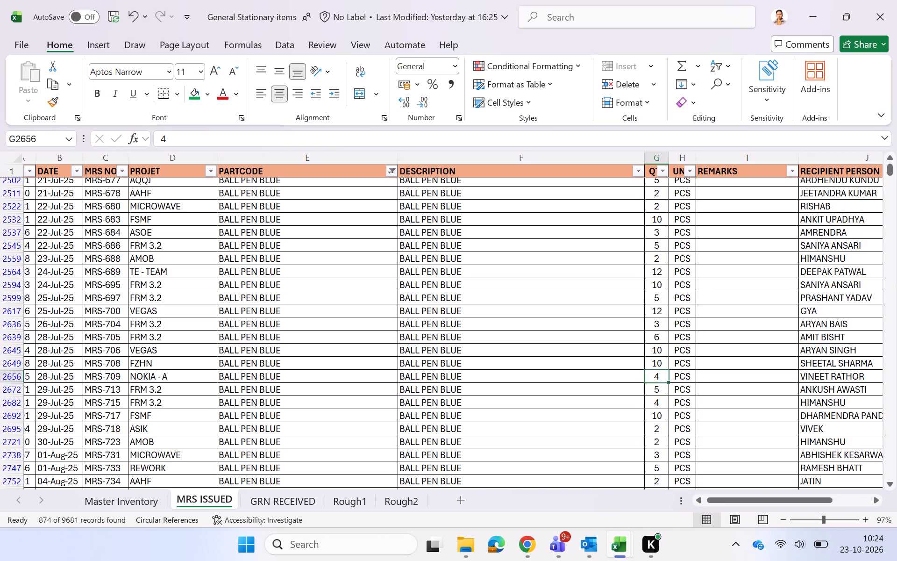
{"action": "key", "text": "5"}
{"action": "key", "text": "Down"}
Set the QTY of the BALL PEN BLUE entries under MRS-715, MRS-718 and MRS-723 to 5 each.
{"action": "key", "text": "Down"}
{"action": "key", "text": "Down"}
{"action": "key", "text": "Up"}
{"action": "key", "text": "5"}
{"action": "key", "text": "Down"}
{"action": "key", "text": "Down"}
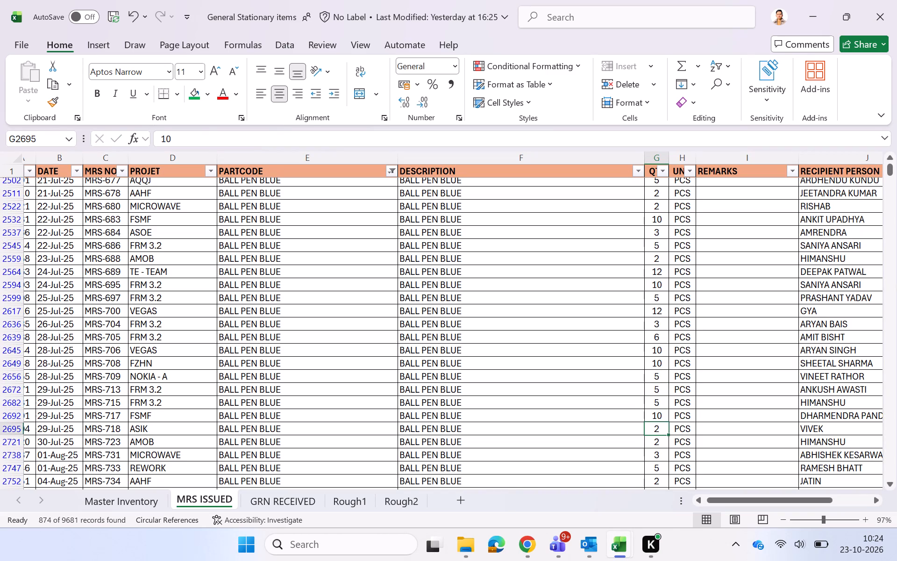
{"action": "key", "text": "5"}
{"action": "key", "text": "Down"}
{"action": "key", "text": "5"}
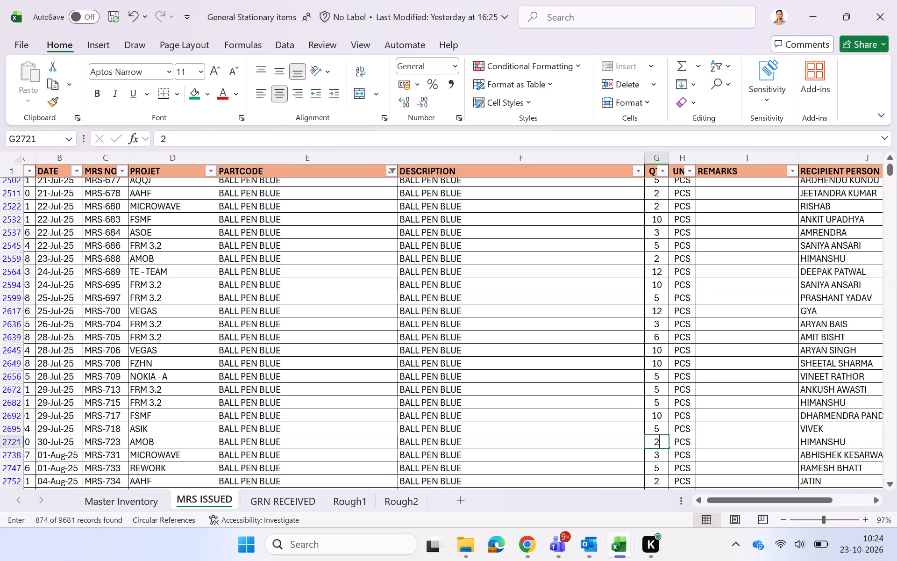
{"action": "key", "text": "Down"}
Check the BALL PEN BLUE stock row in the Master Inventory sheet, view GRN RECEIVED, and return to MRS ISSUED.
{"action": "scroll", "coordinate": [656, 385], "scroll_direction": "down", "scroll_amount": 2}
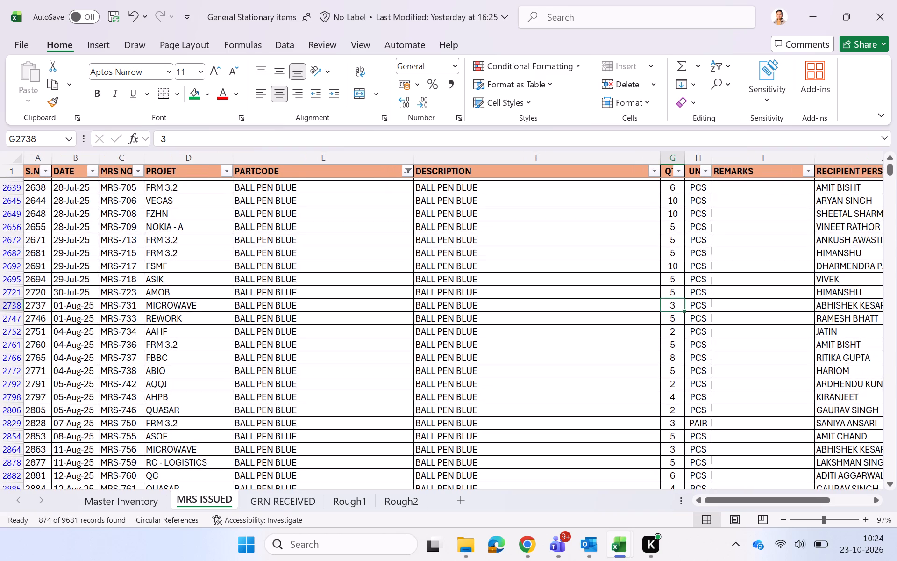
{"action": "scroll", "coordinate": [656, 385], "scroll_direction": "down", "scroll_amount": 1}
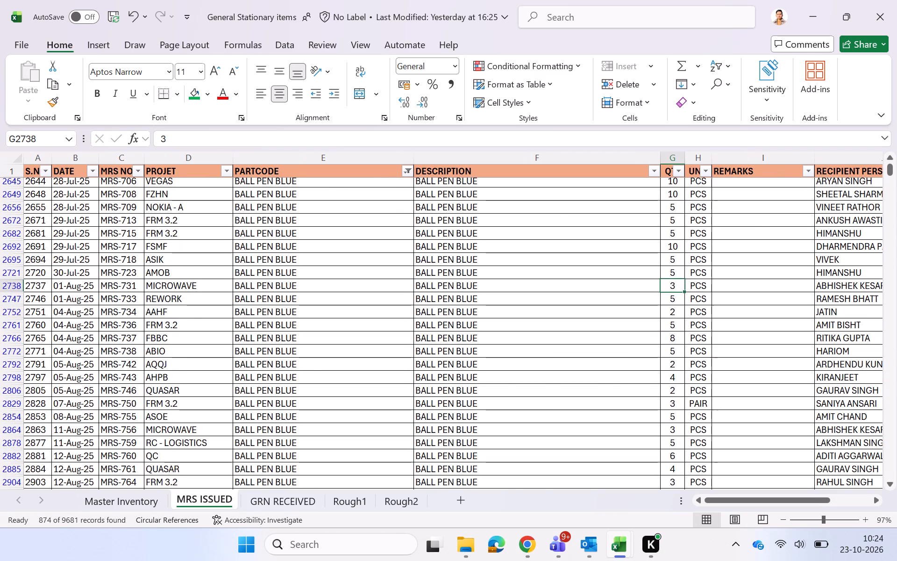
{"action": "left_click", "coordinate": [136, 503]}
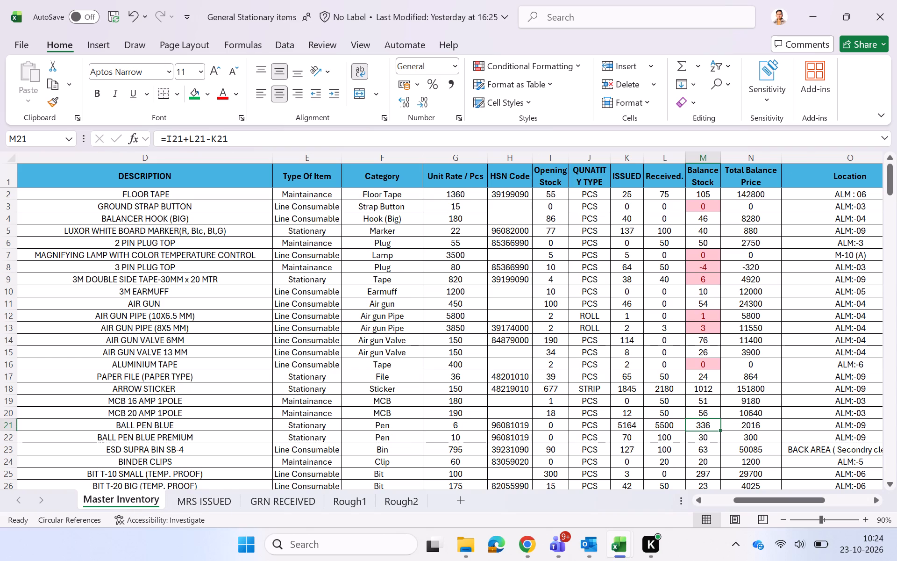
{"action": "left_click", "coordinate": [271, 500]}
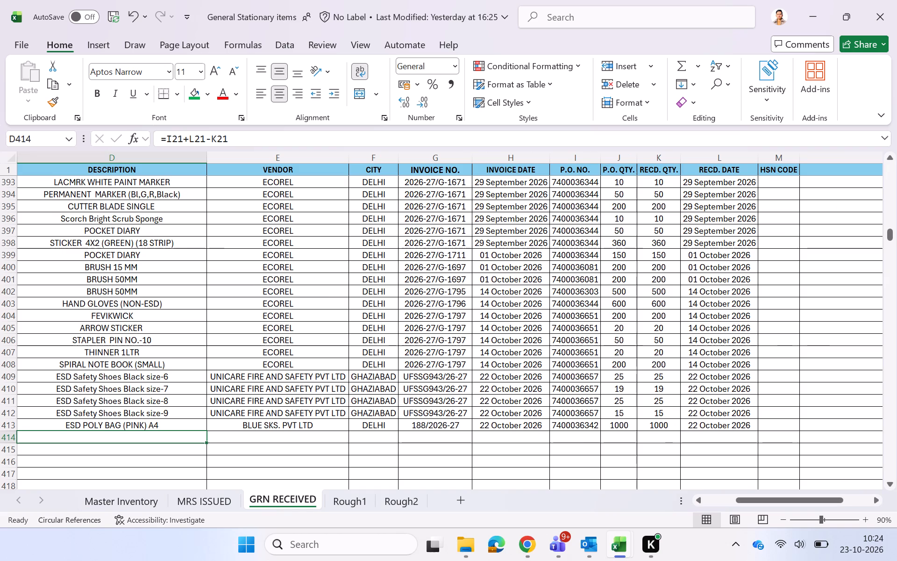
{"action": "left_click", "coordinate": [216, 498]}
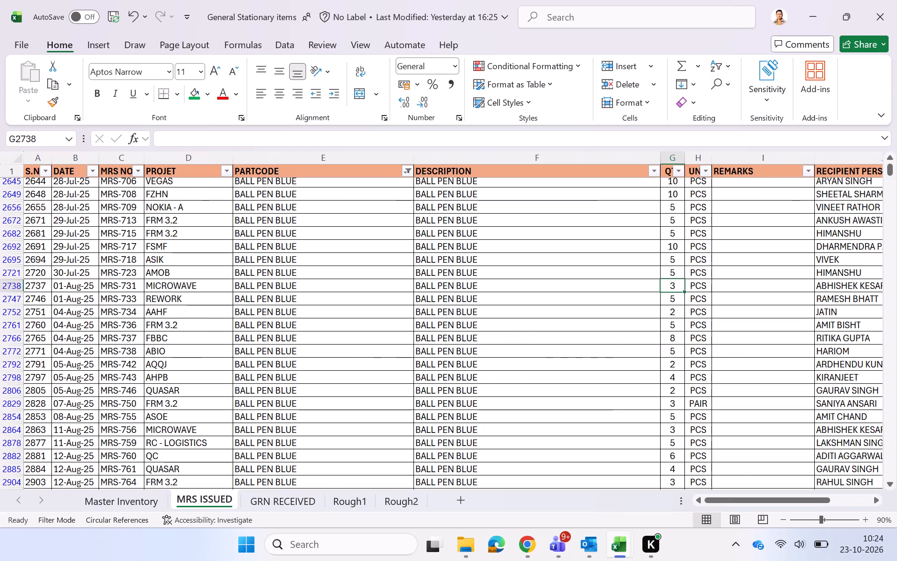
Set the QTY of the BALL PEN BLUE entries under MRS-737, project FBBC, and MRS-738, project ABIO, to 10 each.
{"action": "key", "text": "Down"}
{"action": "key", "text": "Down"}
{"action": "key", "text": "Down"}
{"action": "key", "text": "Down"}
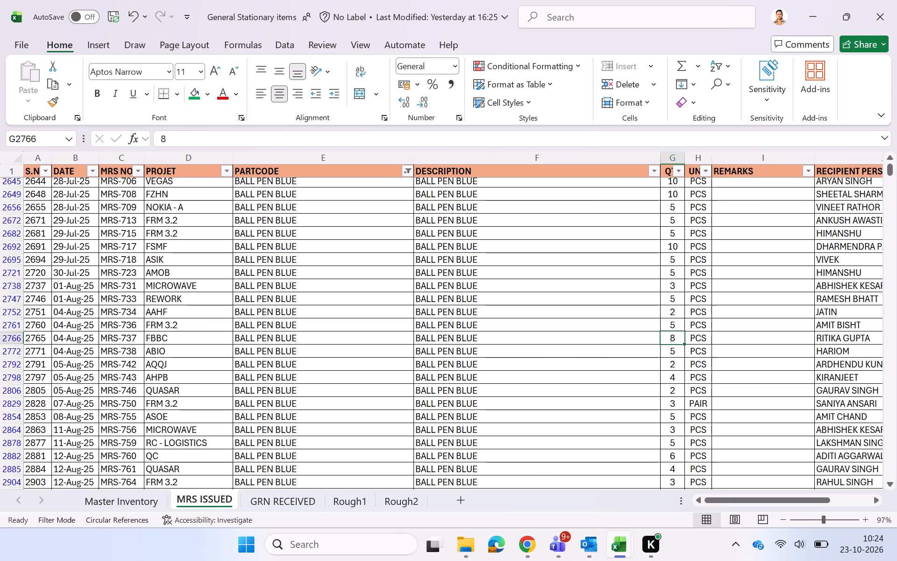
{"action": "type", "text": "10"}
{"action": "key", "text": "Down"}
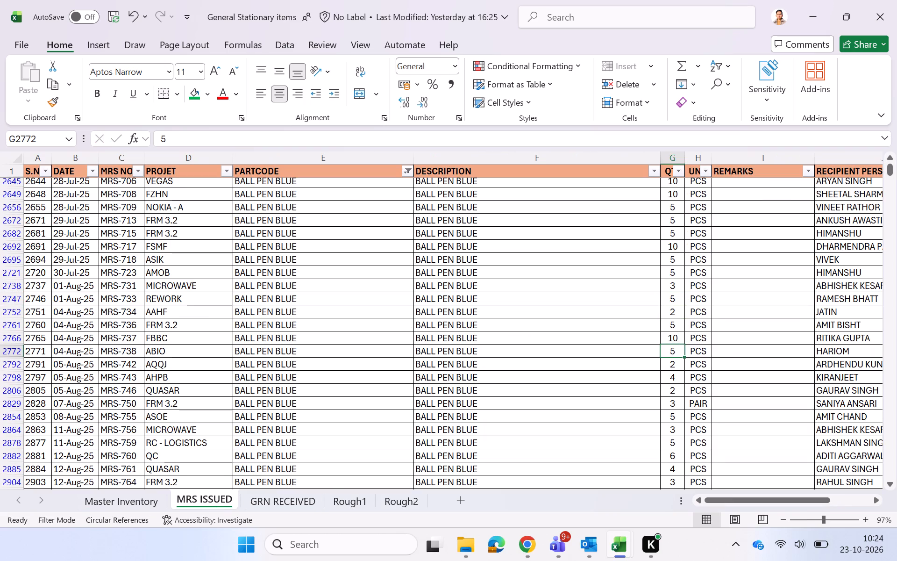
{"action": "type", "text": "10"}
{"action": "key", "text": "Down"}
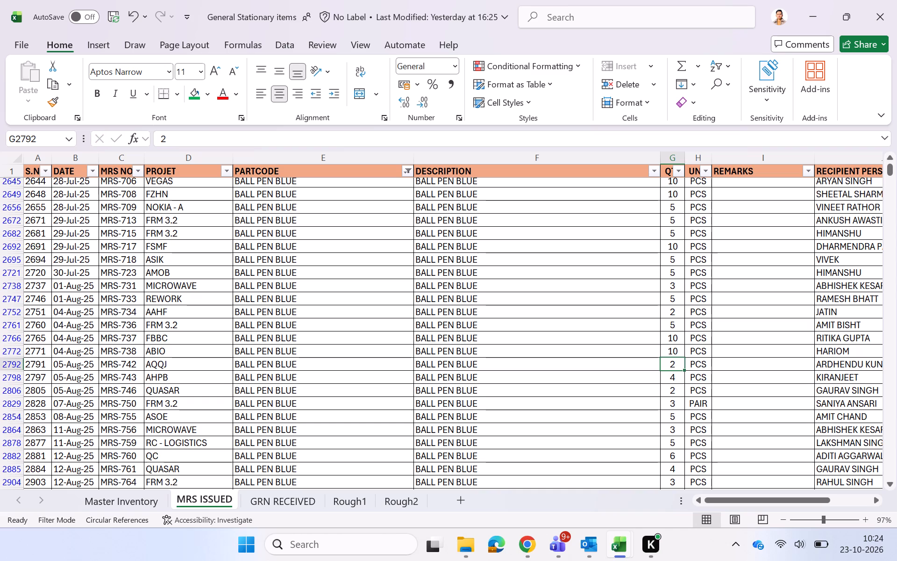
Set the QTY of the BALL PEN BLUE entries under MRS-742, MRS-743, MRS-746 and MRS-750 to 5 each.
{"action": "key", "text": "5"}
{"action": "key", "text": "Down"}
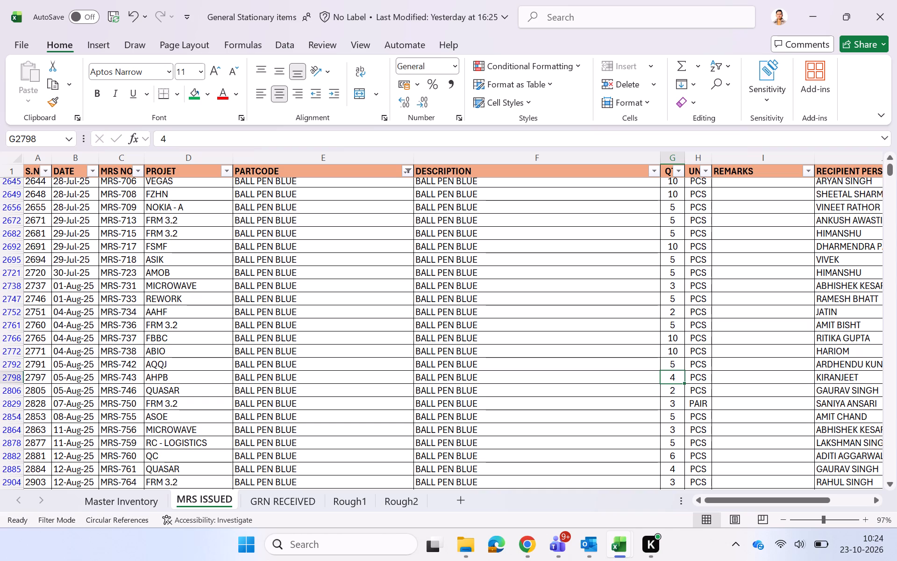
{"action": "key", "text": "5"}
{"action": "key", "text": "Down"}
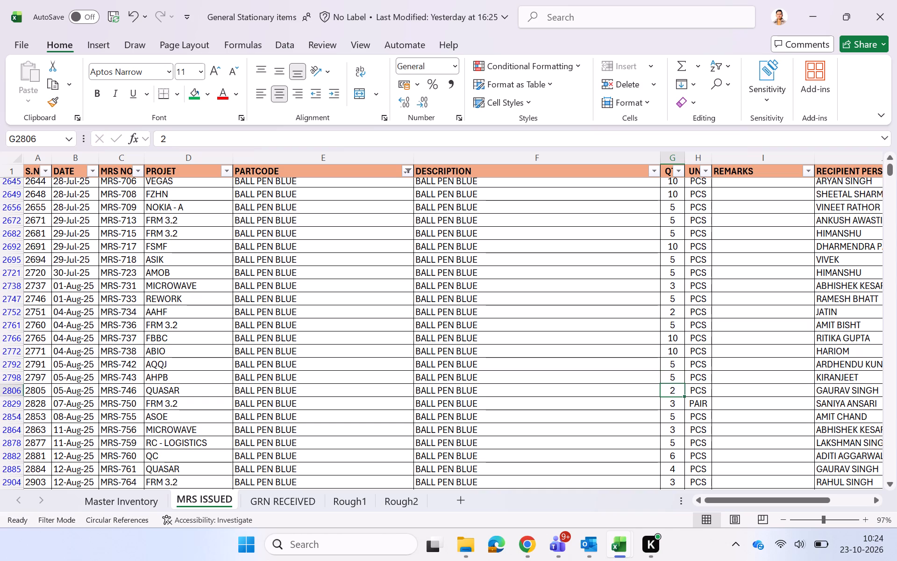
{"action": "key", "text": "5"}
{"action": "key", "text": "Down"}
{"action": "key", "text": "5"}
{"action": "key", "text": "Down"}
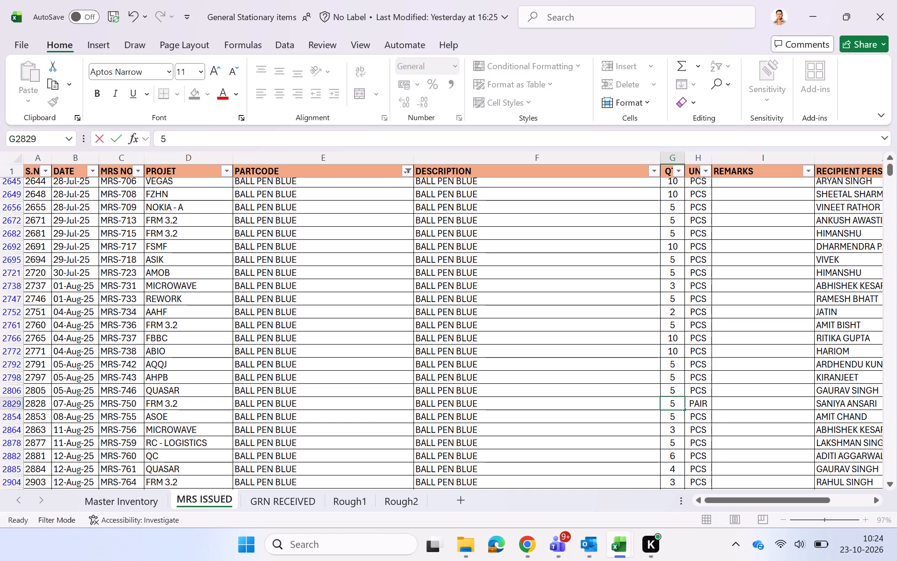
Set the QTY of the FRM 3.2 BALL PEN BLUE entries to 10 under MRS-765 and 5 under MRS-764.
{"action": "key", "text": "Down"}
{"action": "key", "text": "Down"}
{"action": "scroll", "coordinate": [321, 444], "scroll_direction": "down", "scroll_amount": 1}
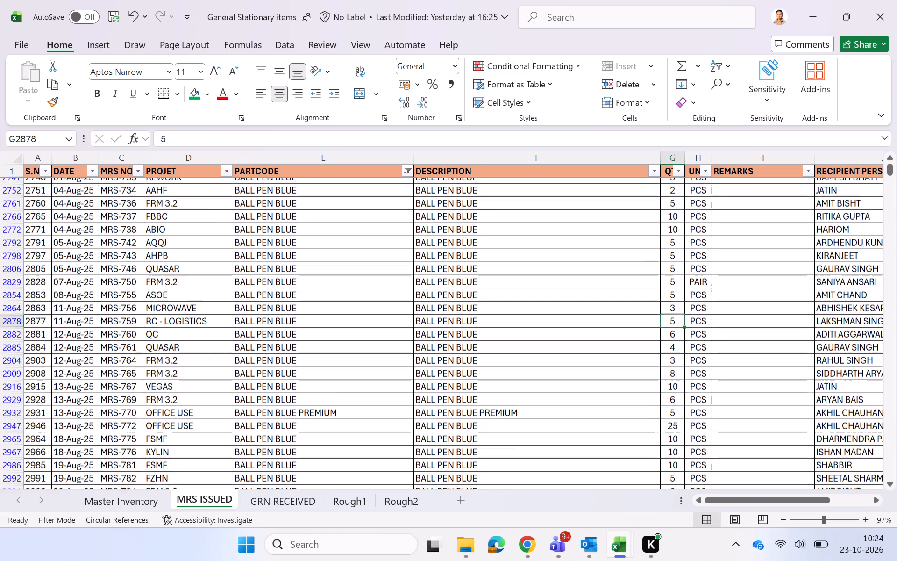
{"action": "scroll", "coordinate": [321, 444], "scroll_direction": "down", "scroll_amount": 2}
{"action": "key", "text": "Down"}
{"action": "key", "text": "Down"}
{"action": "key", "text": "Down"}
{"action": "key", "text": "Down"}
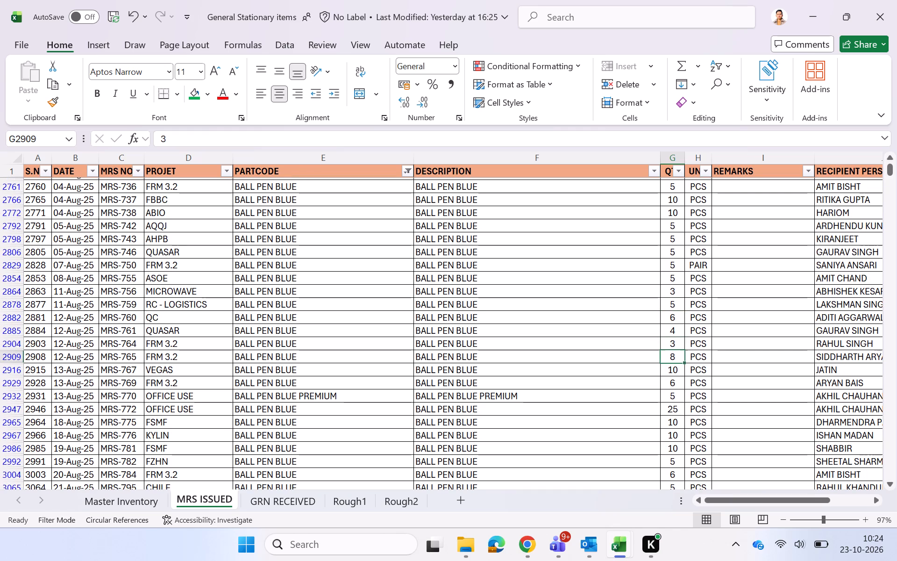
{"action": "type", "text": "10"}
{"action": "key", "text": "Up"}
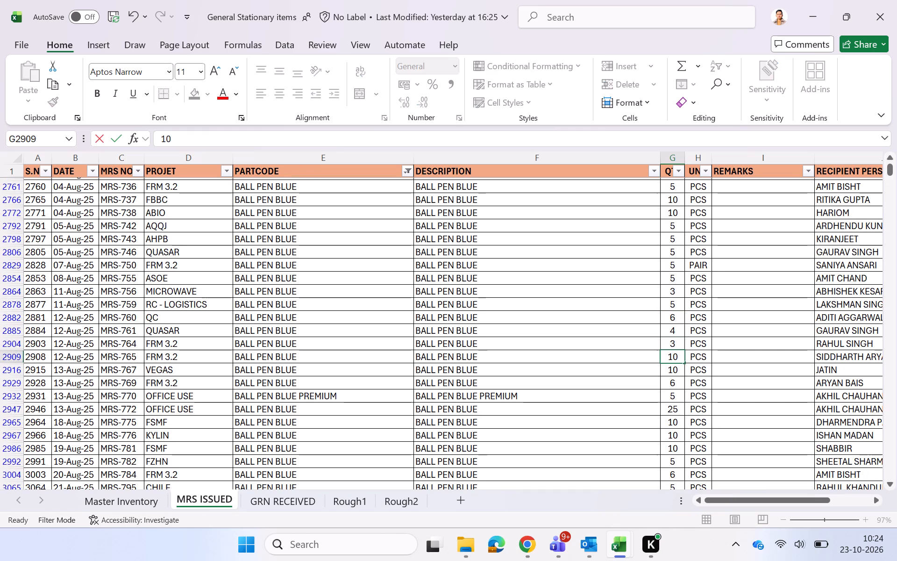
{"action": "key", "text": "5"}
{"action": "key", "text": "Down"}
Set the QTY of the OFFICE USE entries to 7 for BALL PEN BLUE PREMIUM under MRS-770 and 35 for BALL PEN BLUE under MRS-772.
{"action": "key", "text": "Down"}
{"action": "key", "text": "Down"}
{"action": "key", "text": "Down"}
{"action": "key", "text": "Down"}
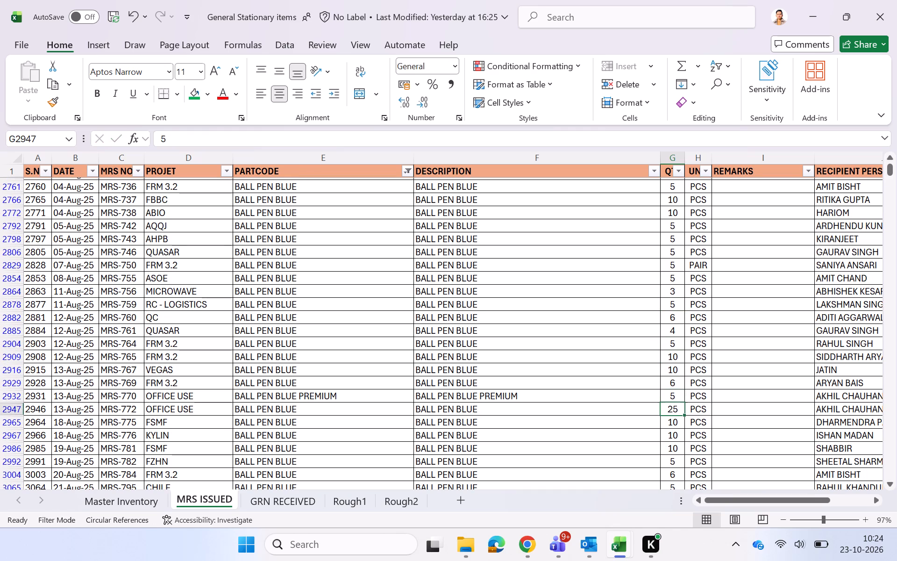
{"action": "scroll", "coordinate": [321, 444], "scroll_direction": "down", "scroll_amount": 1}
{"action": "left_click", "coordinate": [131, 157]}
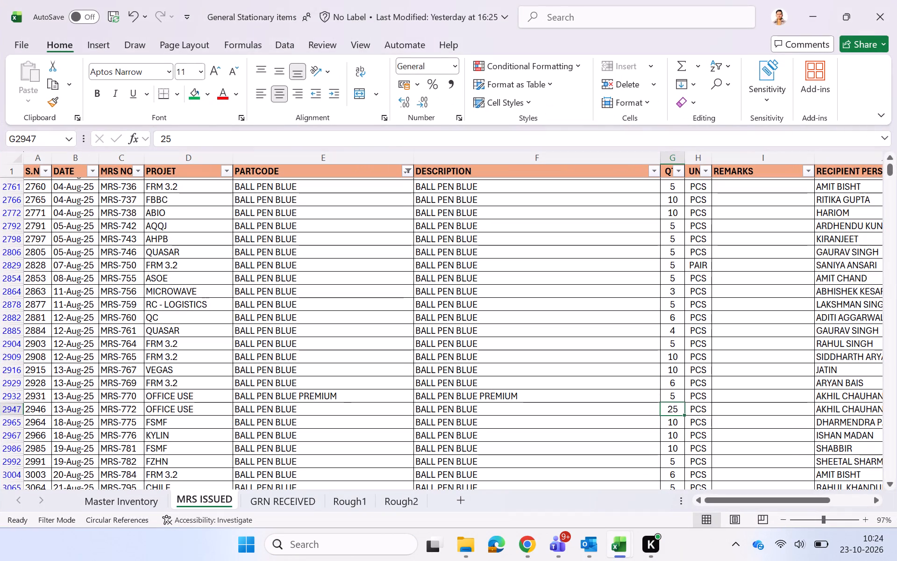
{"action": "scroll", "coordinate": [505, 382], "scroll_direction": "down", "scroll_amount": 1}
{"action": "key", "text": "Up"}
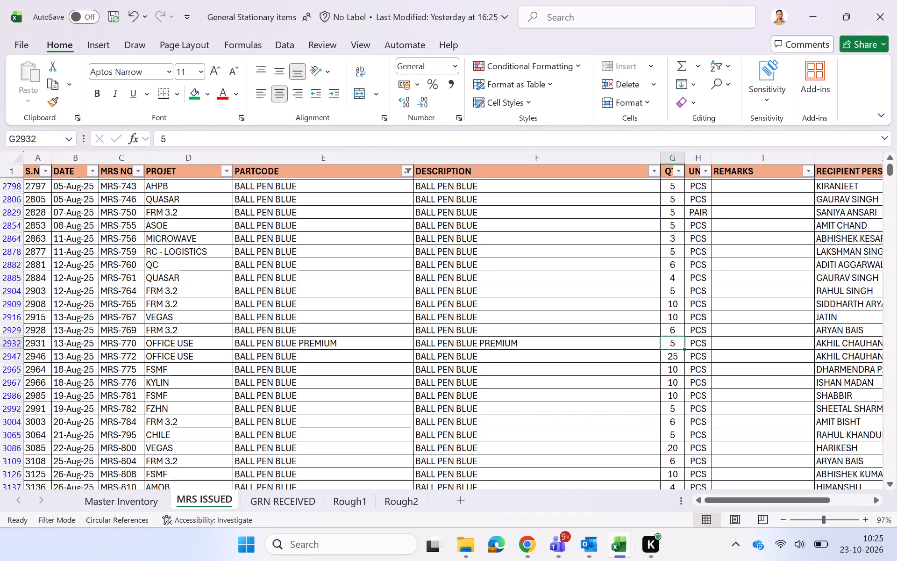
{"action": "key", "text": "7"}
{"action": "key", "text": "Down"}
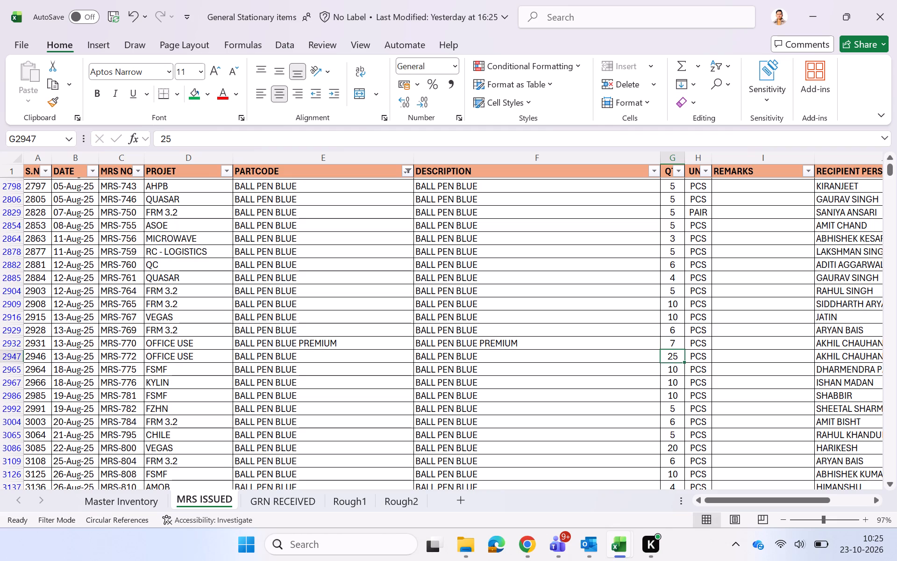
{"action": "scroll", "coordinate": [505, 382], "scroll_direction": "left", "scroll_amount": 1}
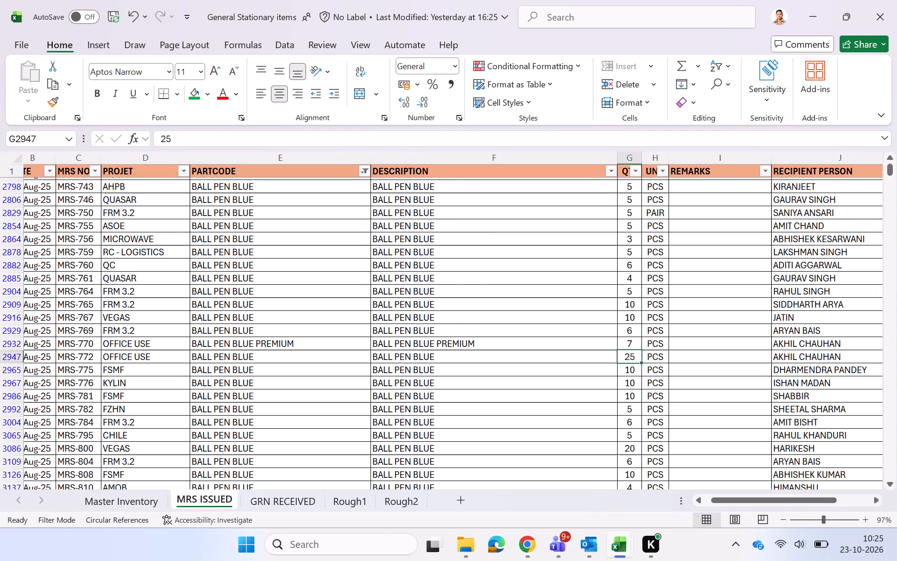
{"action": "type", "text": "35"}
{"action": "key", "text": "Down"}
Set the QTY of the BALL PEN BLUE entry under MRS-827, project QUASAR, to 5.
{"action": "key", "text": "Down"}
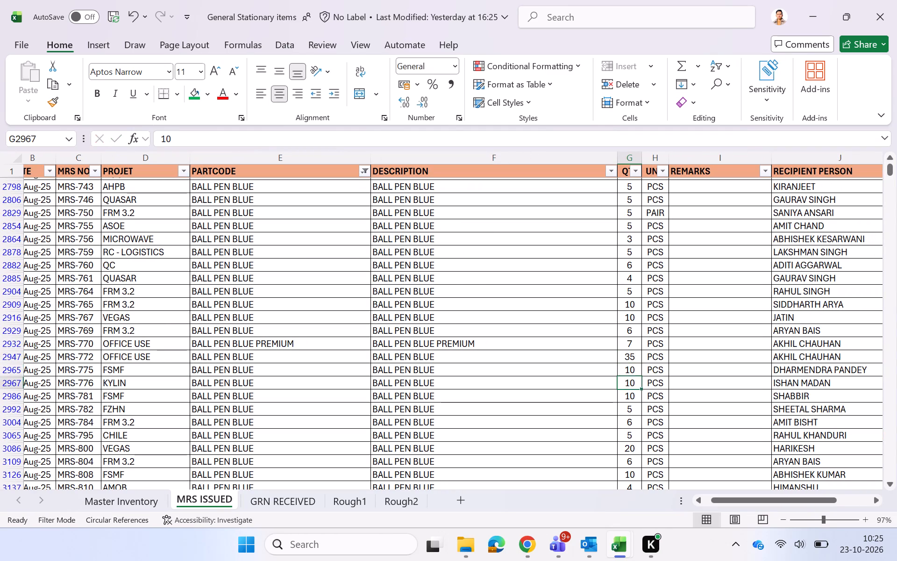
{"action": "key", "text": "Down"}
{"action": "key", "text": "Down"}
{"action": "key", "text": "Down"}
{"action": "key", "text": "Down"}
{"action": "key", "text": "Down"}
{"action": "scroll", "coordinate": [505, 382], "scroll_direction": "down", "scroll_amount": 2}
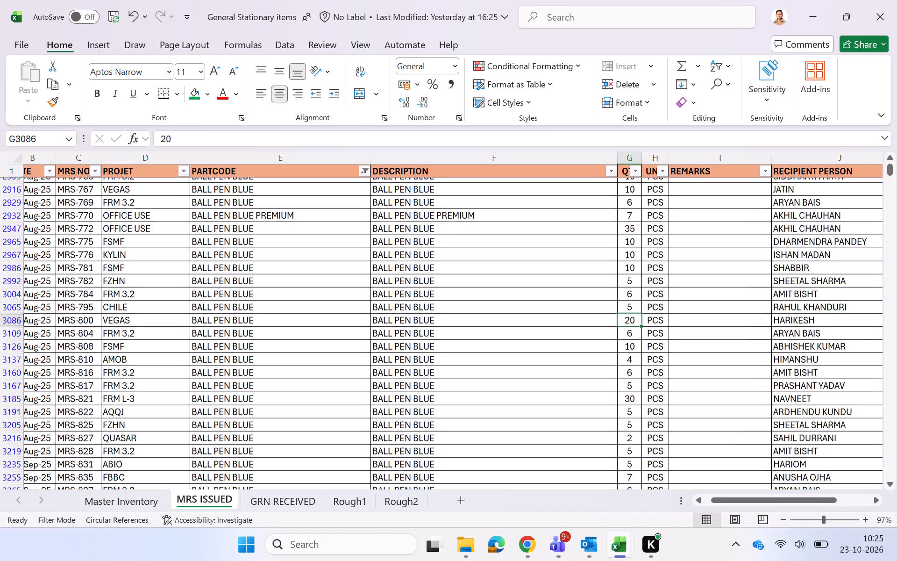
{"action": "key", "text": "Down"}
{"action": "key", "text": "Down"}
{"action": "key", "text": "Down"}
{"action": "key", "text": "Down"}
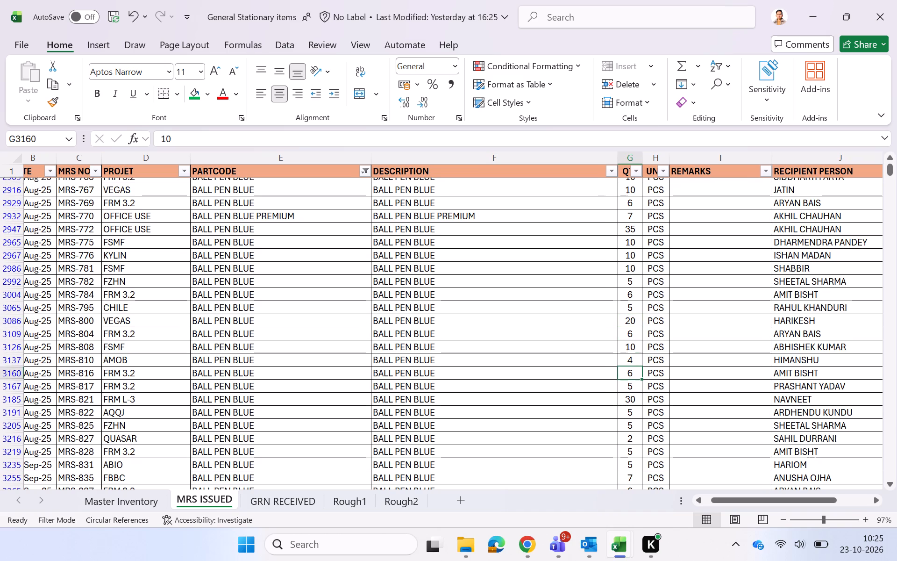
{"action": "key", "text": "Down"}
{"action": "key", "text": "Down"}
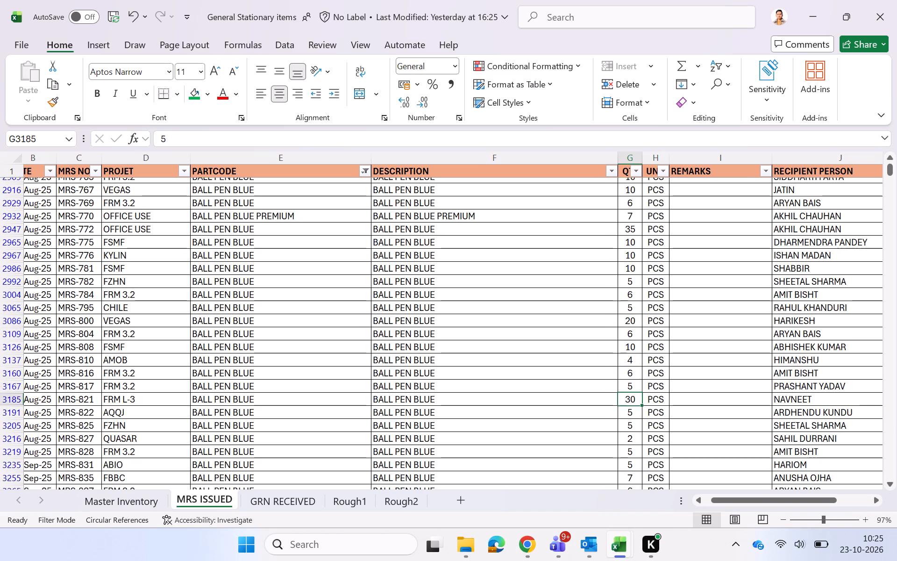
{"action": "scroll", "coordinate": [505, 382], "scroll_direction": "down", "scroll_amount": 1}
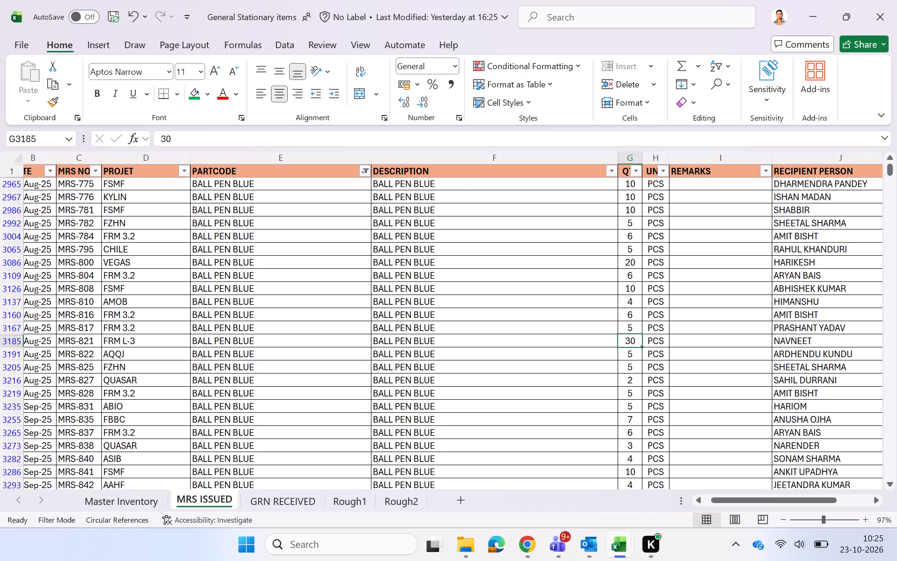
{"action": "scroll", "coordinate": [505, 382], "scroll_direction": "down", "scroll_amount": 1}
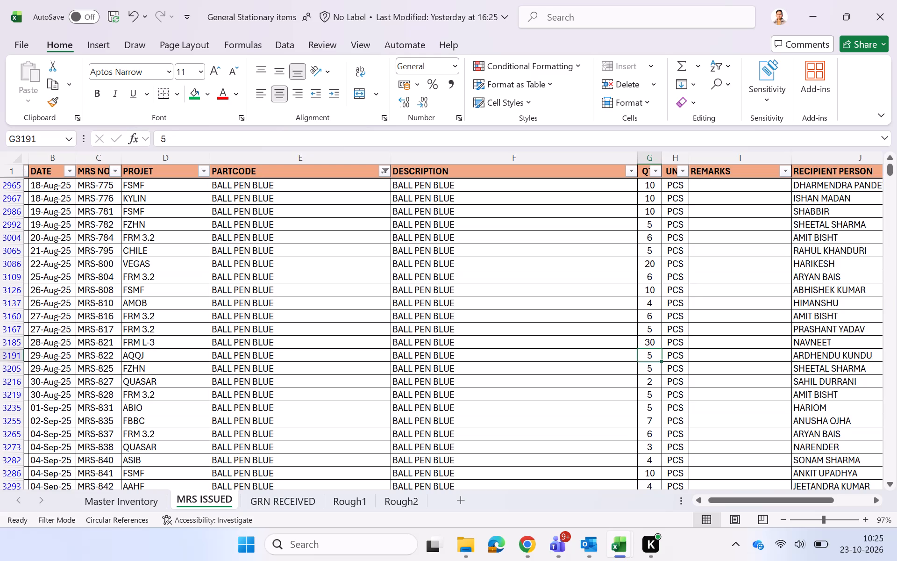
{"action": "key", "text": "Down"}
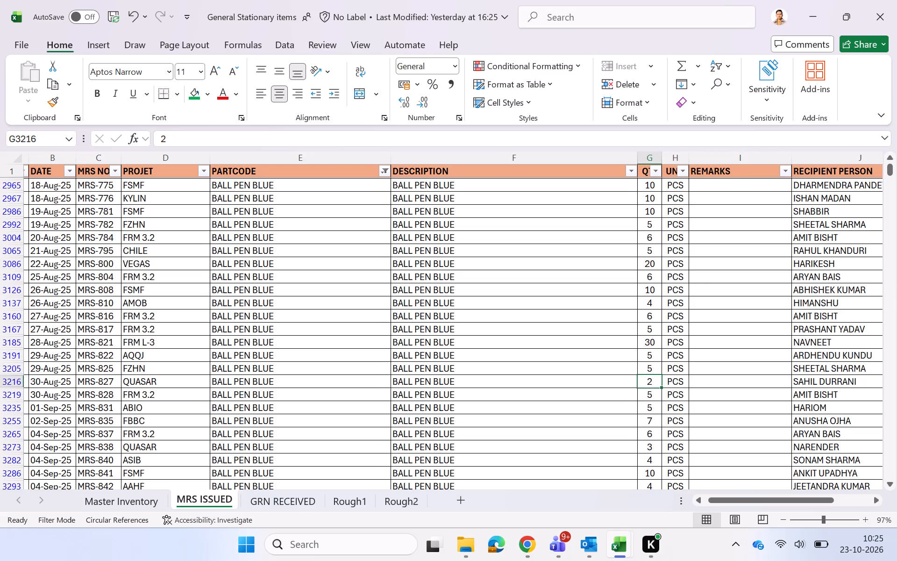
{"action": "key", "text": "5"}
{"action": "key", "text": "Down"}
Set the QTY of the BALL PEN BLUE entries under MRS-838, project QUASAR, and MRS-851, project AMOB, to 5 each.
{"action": "key", "text": "Down"}
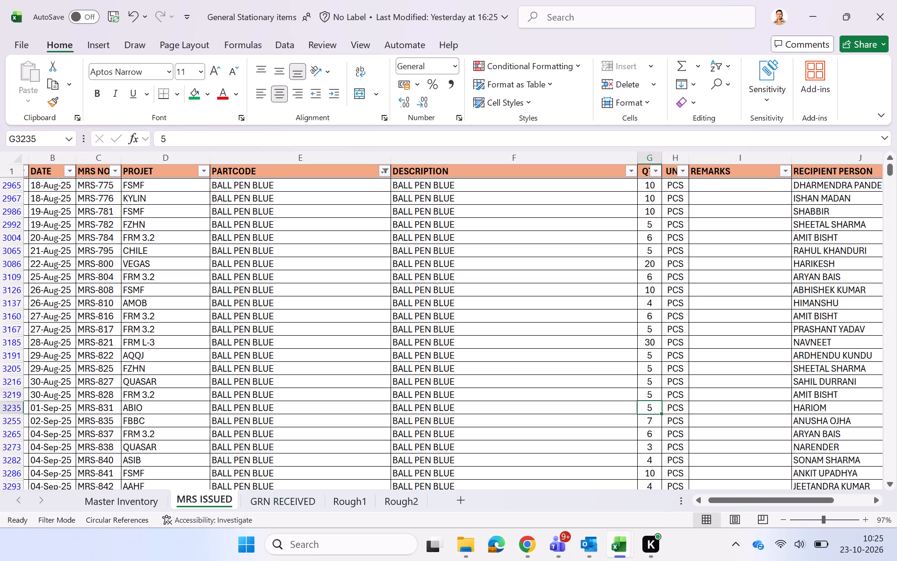
{"action": "key", "text": "Up"}
{"action": "key", "text": "Down"}
{"action": "key", "text": "Down"}
{"action": "key", "text": "Down"}
{"action": "key", "text": "Down"}
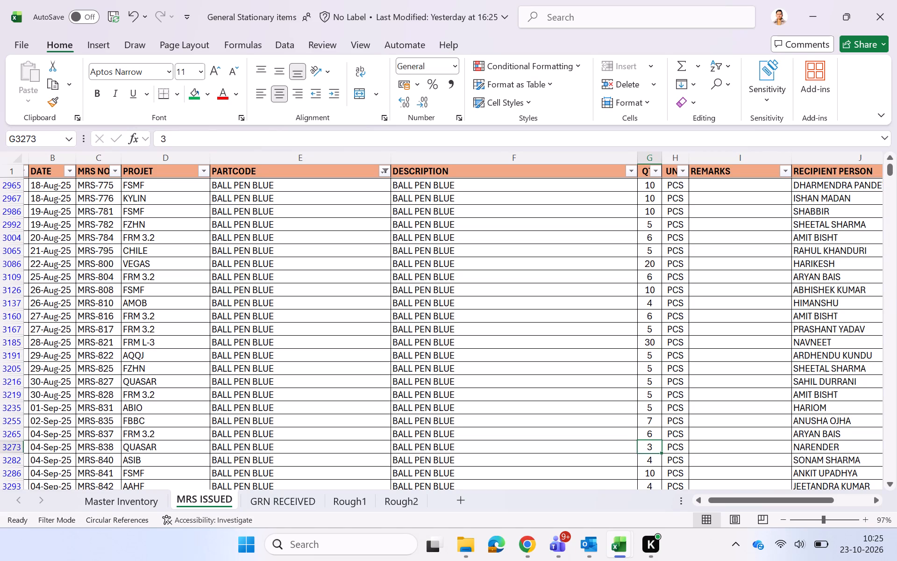
{"action": "key", "text": "5"}
{"action": "scroll", "coordinate": [505, 382], "scroll_direction": "down", "scroll_amount": 3}
{"action": "key", "text": "Down"}
{"action": "key", "text": "Down"}
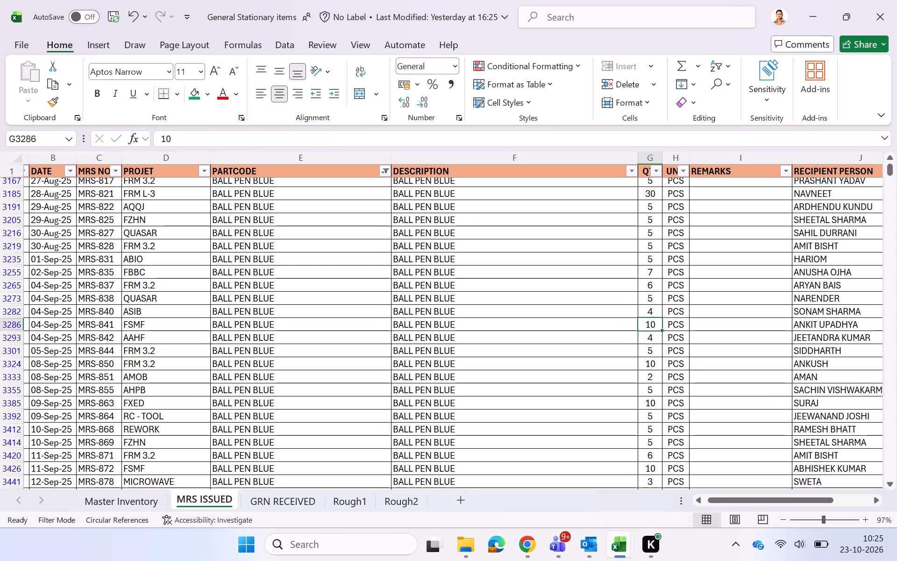
{"action": "key", "text": "Down"}
{"action": "key", "text": "Down"}
{"action": "key", "text": "Down"}
{"action": "key", "text": "Down"}
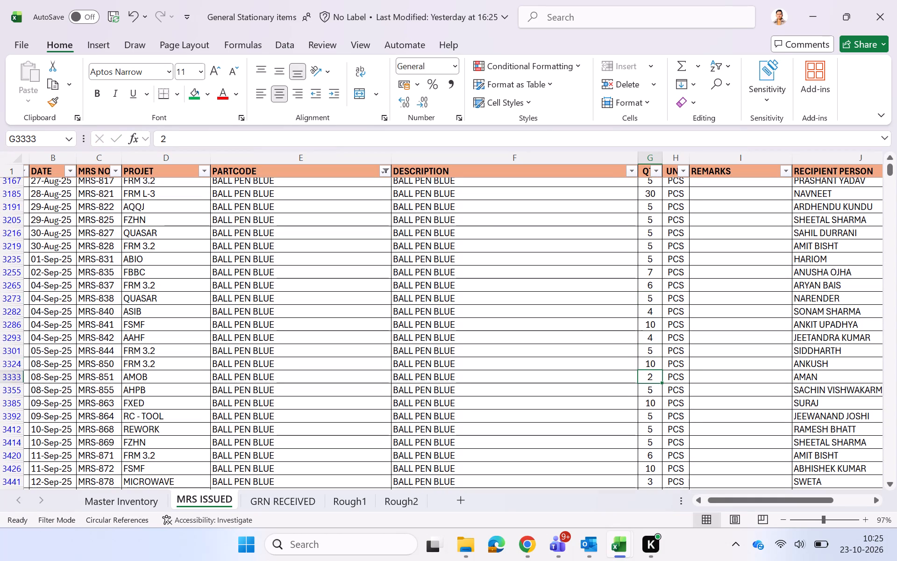
{"action": "key", "text": "5"}
{"action": "key", "text": "Down"}
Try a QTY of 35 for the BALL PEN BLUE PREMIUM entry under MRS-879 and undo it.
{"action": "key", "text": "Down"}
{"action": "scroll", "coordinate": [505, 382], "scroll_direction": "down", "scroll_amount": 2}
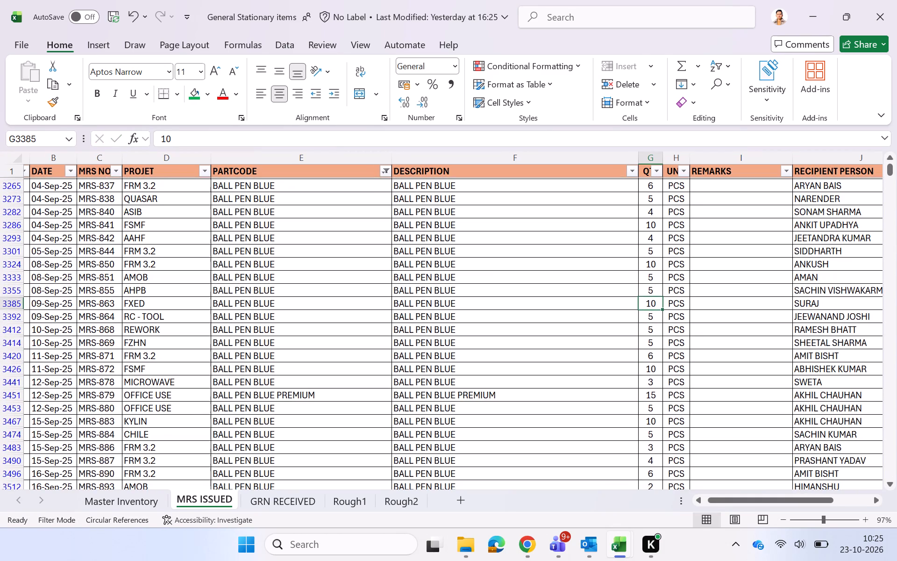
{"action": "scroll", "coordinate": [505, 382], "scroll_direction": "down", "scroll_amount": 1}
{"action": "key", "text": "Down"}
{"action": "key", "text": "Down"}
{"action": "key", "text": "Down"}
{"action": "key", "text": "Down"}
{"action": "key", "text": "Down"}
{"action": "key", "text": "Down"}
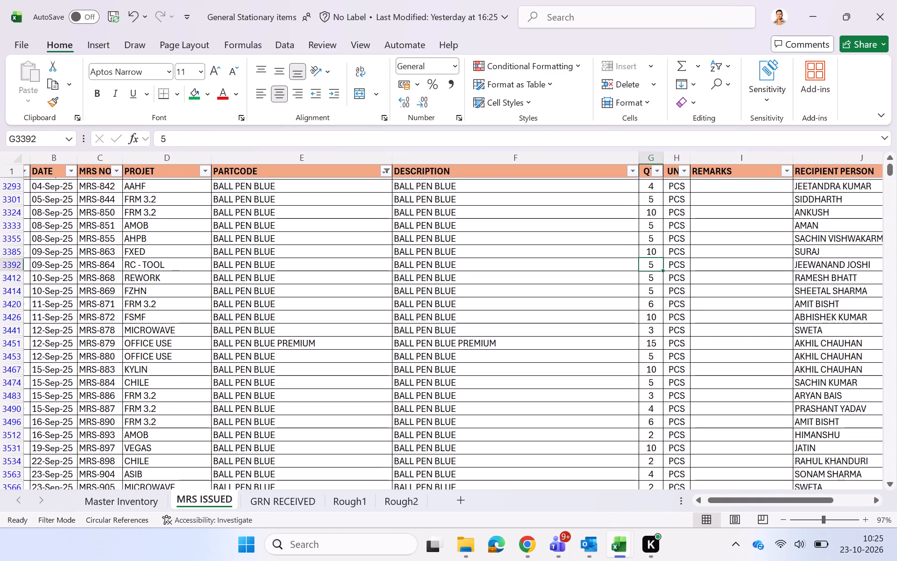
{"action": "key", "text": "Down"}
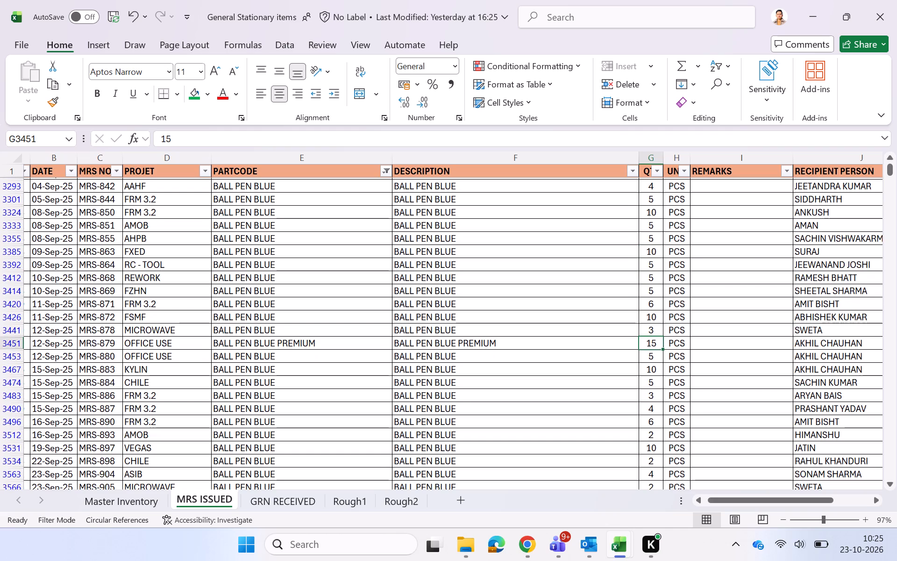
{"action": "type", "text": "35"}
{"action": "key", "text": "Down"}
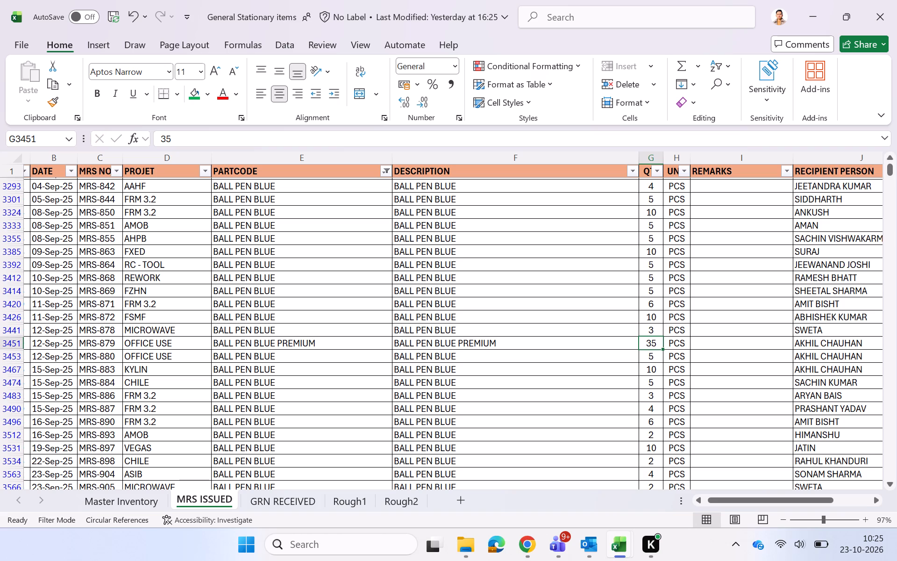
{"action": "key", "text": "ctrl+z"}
Set the QTY of the OFFICE USE BALL PEN BLUE entry under MRS-880 to 25.
{"action": "key", "text": "Down"}
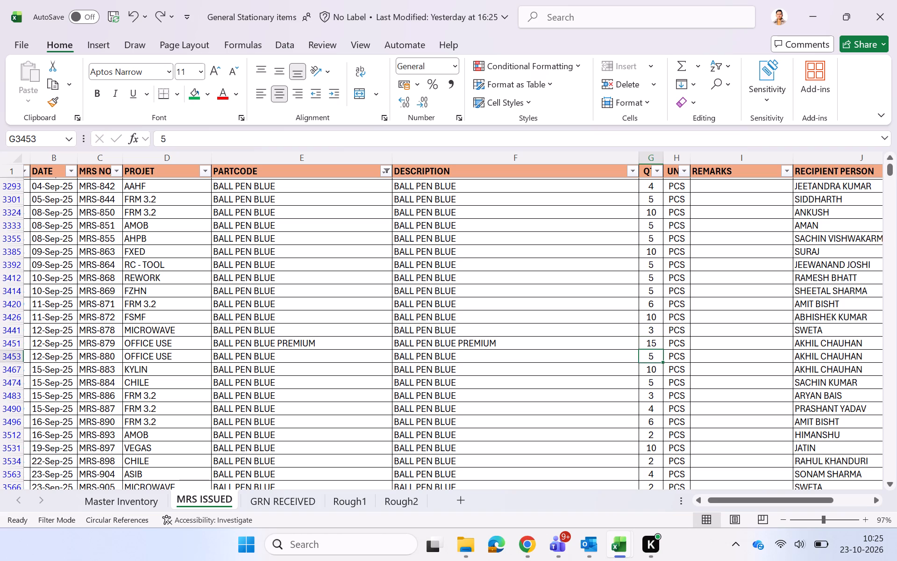
{"action": "type", "text": "25"}
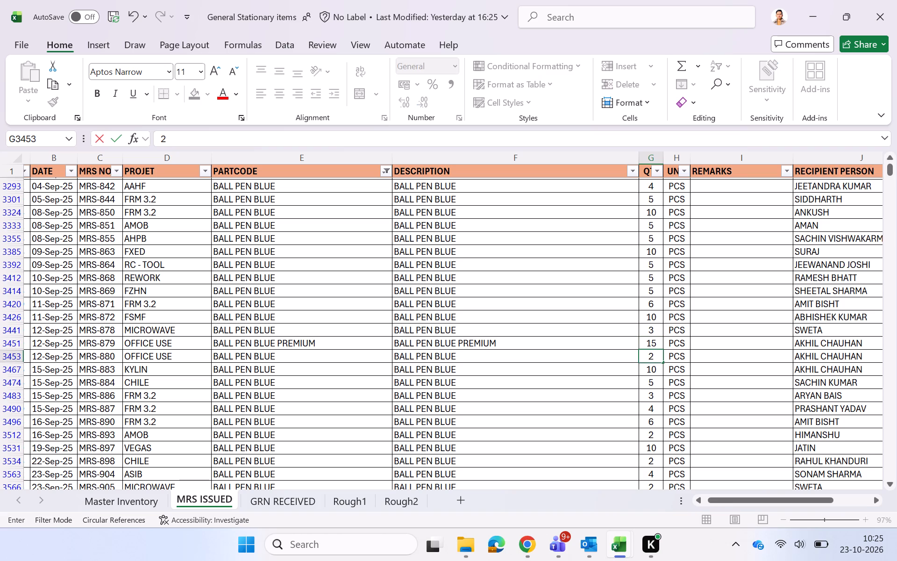
{"action": "key", "text": "Down"}
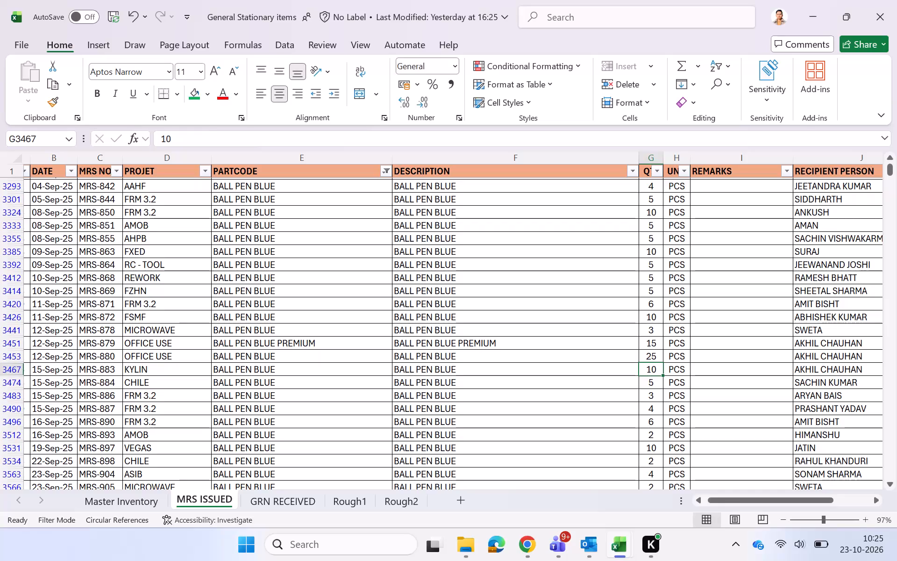
Set the QTY of the BALL PEN BLUE entries under MRS-886, MRS-893 and MRS-898 to 5 each.
{"action": "key", "text": "Down"}
{"action": "key", "text": "Down"}
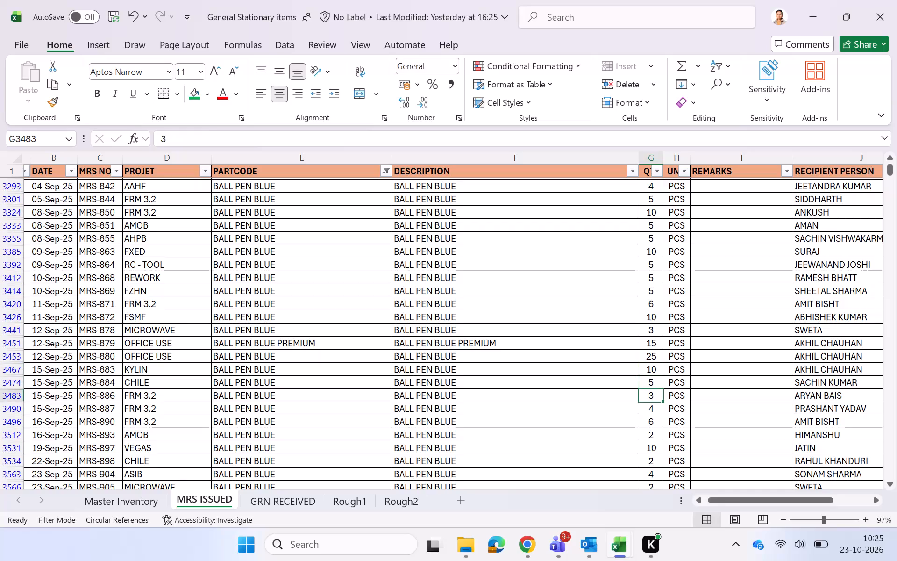
{"action": "key", "text": "5"}
{"action": "key", "text": "Down"}
{"action": "key", "text": "Down"}
{"action": "key", "text": "Down"}
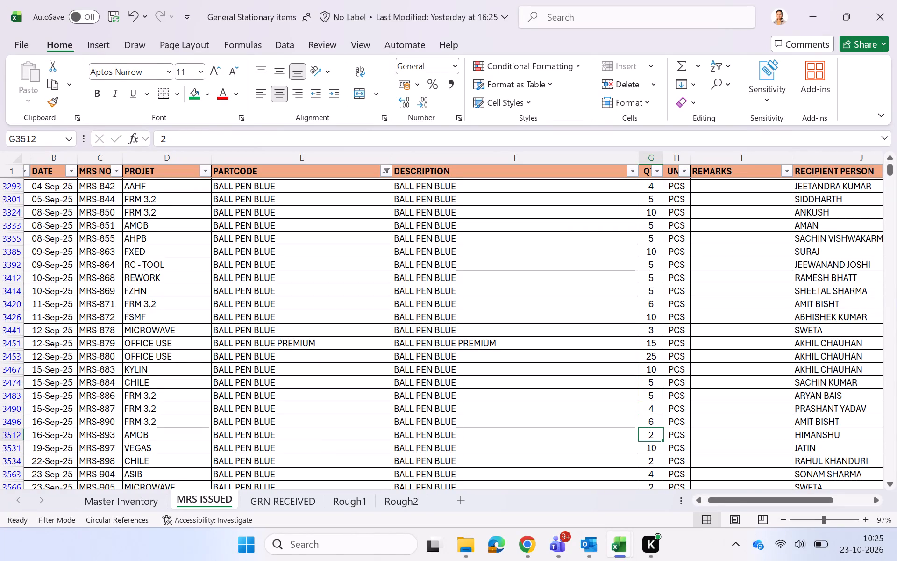
{"action": "key", "text": "5"}
{"action": "scroll", "coordinate": [505, 382], "scroll_direction": "down", "scroll_amount": 2}
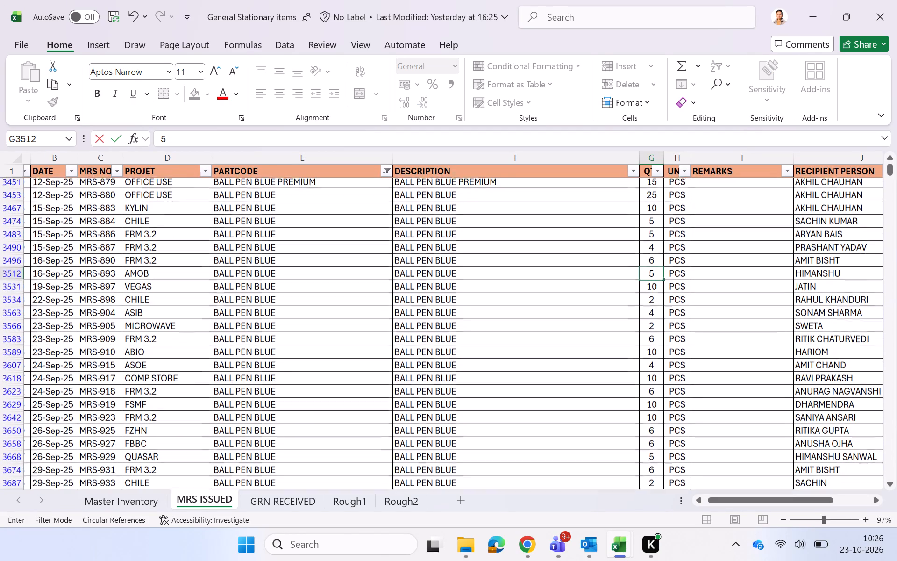
{"action": "scroll", "coordinate": [505, 382], "scroll_direction": "down", "scroll_amount": 1}
{"action": "key", "text": "Down"}
{"action": "key", "text": "Down"}
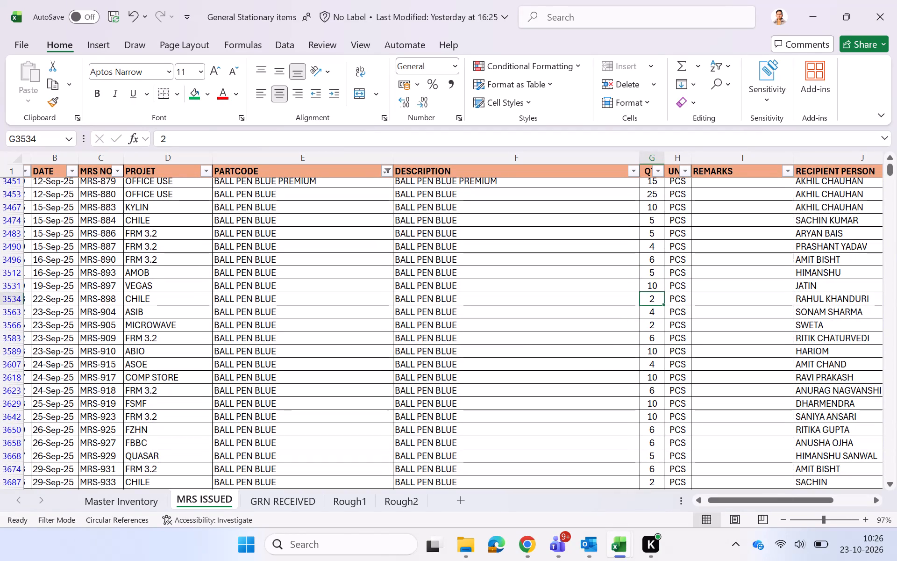
{"action": "key", "text": "5"}
{"action": "key", "text": "Down"}
Set the QTY of the BALL PEN BLUE entries under MRS-933, MRS-940 and MRS-941 to 5 each.
{"action": "key", "text": "Down"}
{"action": "key", "text": "Down"}
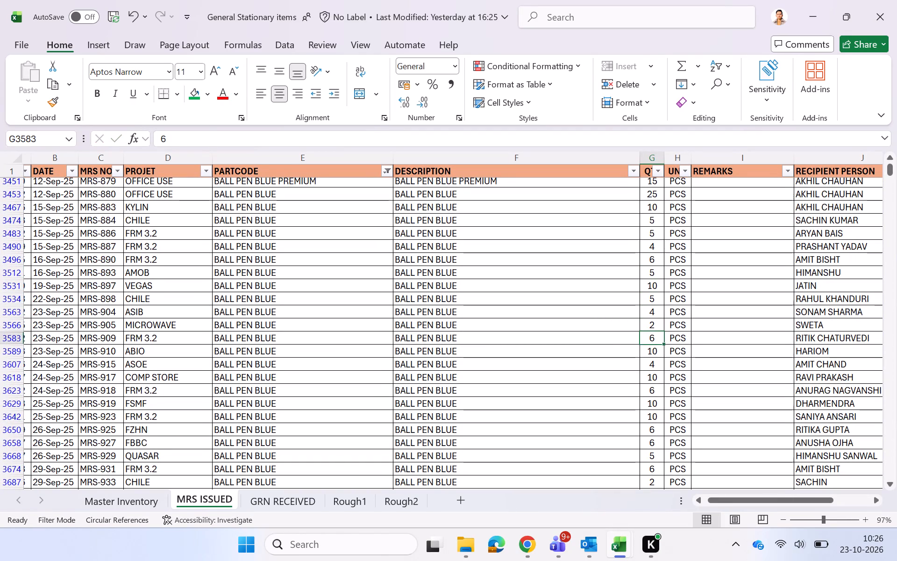
{"action": "key", "text": "Down"}
{"action": "key", "text": "Down"}
{"action": "key", "text": "Down"}
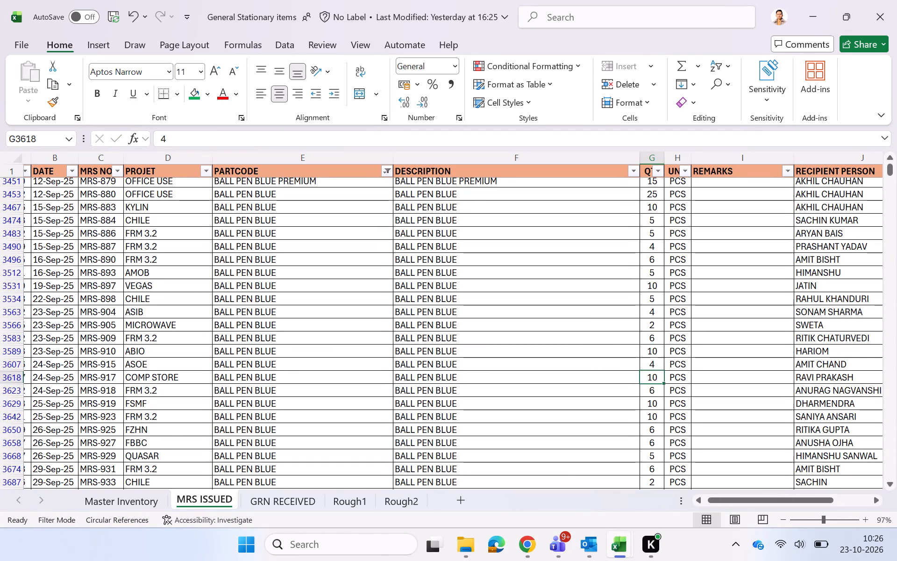
{"action": "key", "text": "Down"}
{"action": "key", "text": "Down"}
{"action": "key", "text": "Down"}
{"action": "key", "text": "Down"}
{"action": "key", "text": "Down"}
{"action": "key", "text": "Down"}
{"action": "key", "text": "Down"}
{"action": "key", "text": "Down"}
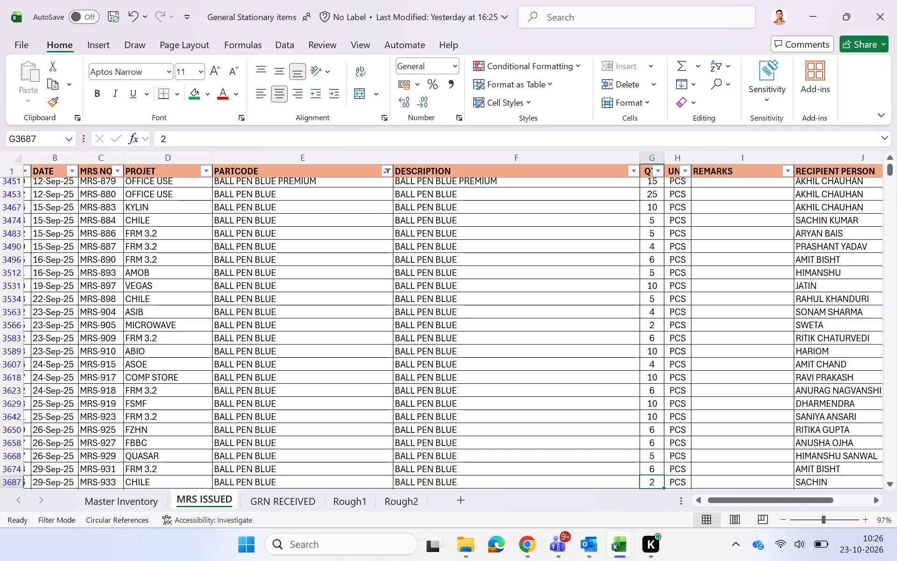
{"action": "scroll", "coordinate": [505, 382], "scroll_direction": "down", "scroll_amount": 2}
{"action": "key", "text": "5"}
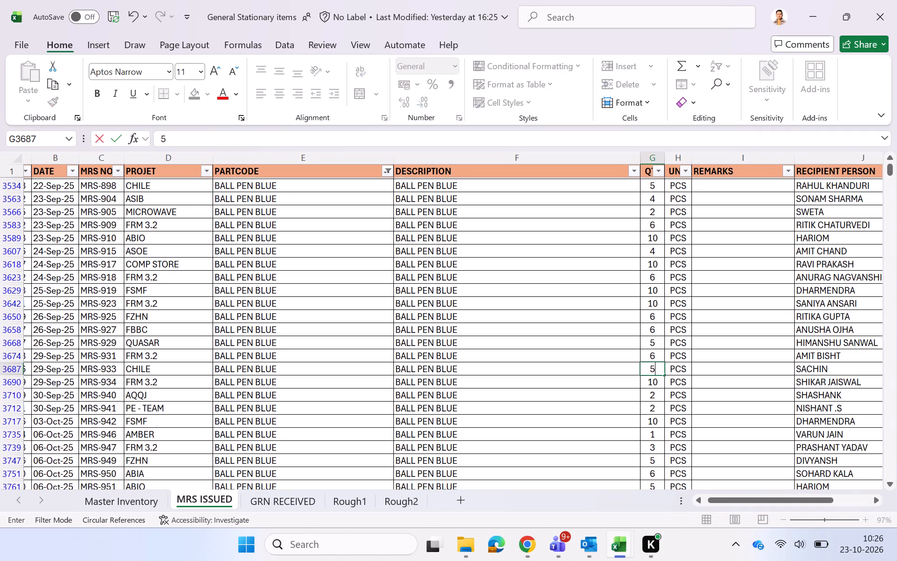
{"action": "key", "text": "Down"}
{"action": "key", "text": "Down"}
{"action": "key", "text": "5"}
{"action": "key", "text": "Down"}
{"action": "key", "text": "5"}
{"action": "key", "text": "Down"}
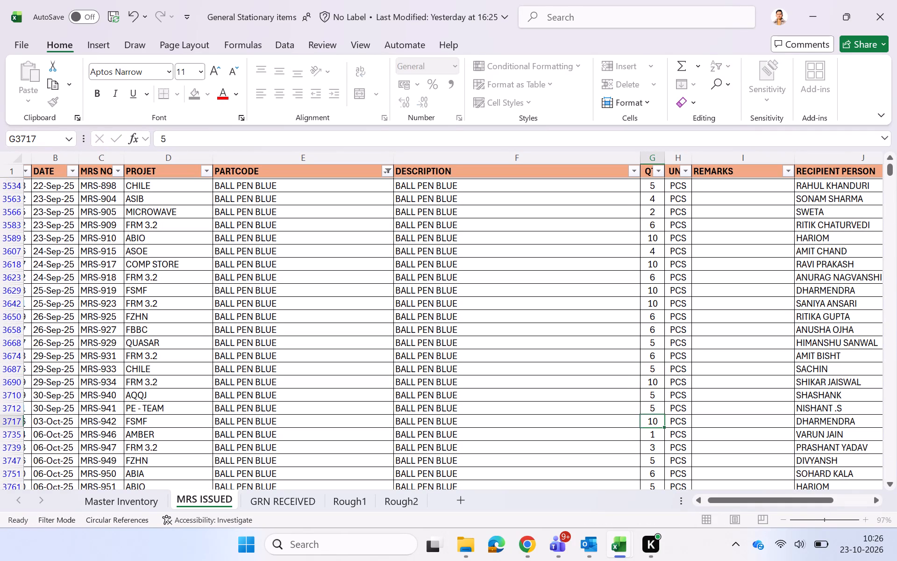
Set the QTY of the BALL PEN BLUE entry under MRS-946 to 5.
{"action": "scroll", "coordinate": [505, 382], "scroll_direction": "down", "scroll_amount": 2}
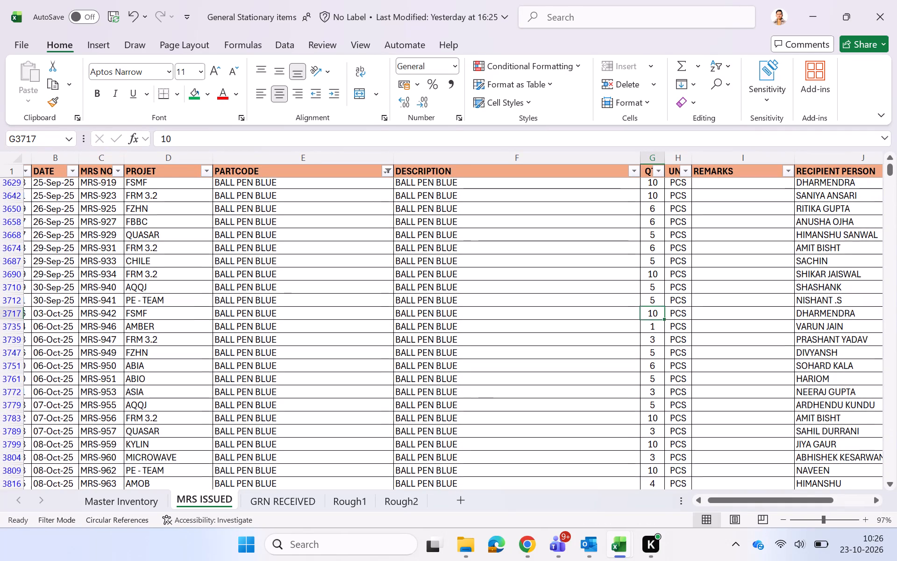
{"action": "key", "text": "Up"}
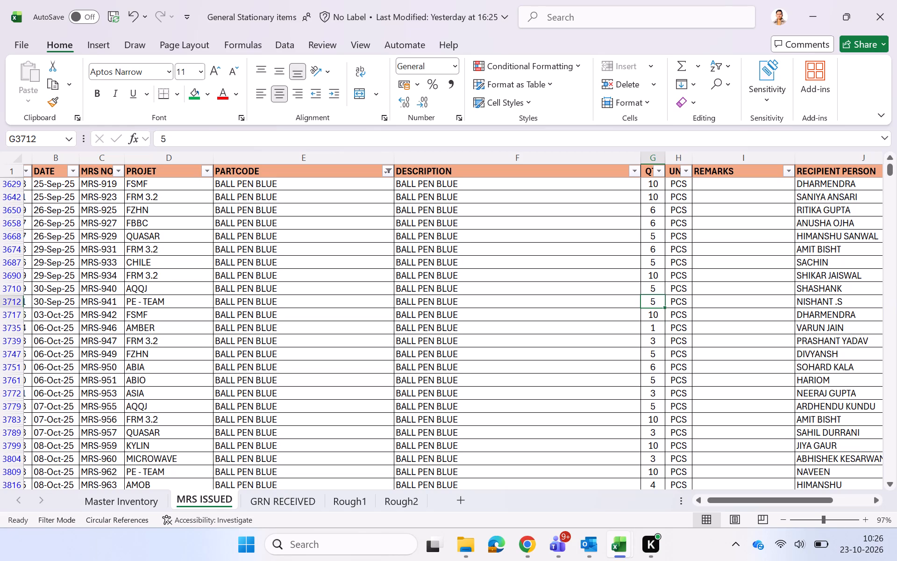
{"action": "key", "text": "Down"}
{"action": "key", "text": "Down"}
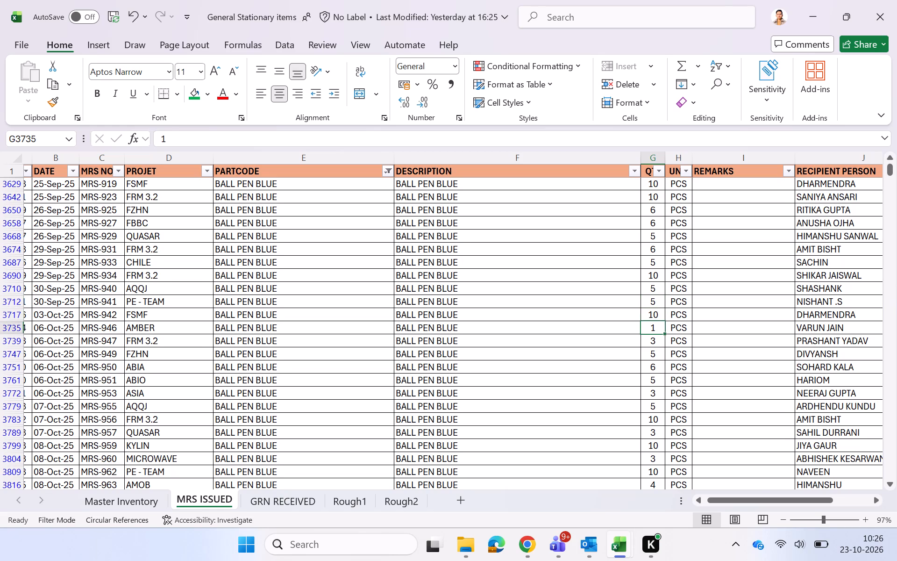
{"action": "key", "text": "5"}
{"action": "key", "text": "Down"}
Set the QTY of the BALL PEN BLUE entries under MRS-957 and MRS-960 to 5 each.
{"action": "key", "text": "Down"}
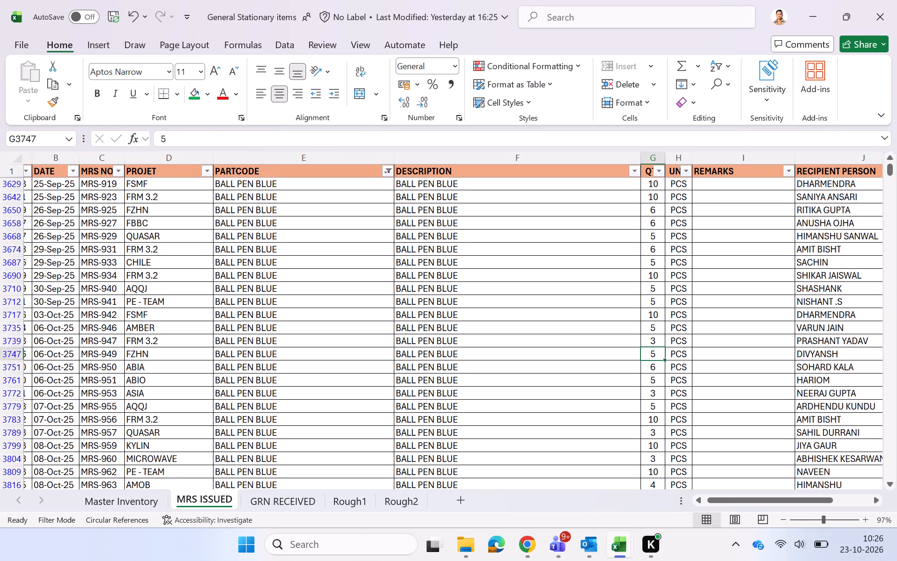
{"action": "key", "text": "Down"}
{"action": "key", "text": "Down"}
{"action": "key", "text": "Down"}
{"action": "key", "text": "Down"}
{"action": "key", "text": "Down"}
{"action": "key", "text": "Down"}
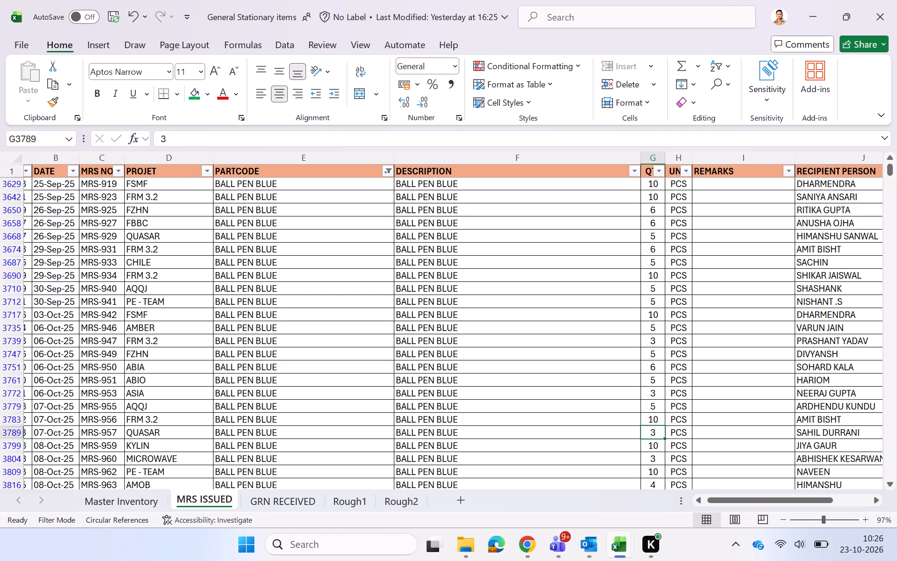
{"action": "key", "text": "5"}
{"action": "key", "text": "Down"}
{"action": "scroll", "coordinate": [505, 382], "scroll_direction": "down", "scroll_amount": 2}
{"action": "key", "text": "Down"}
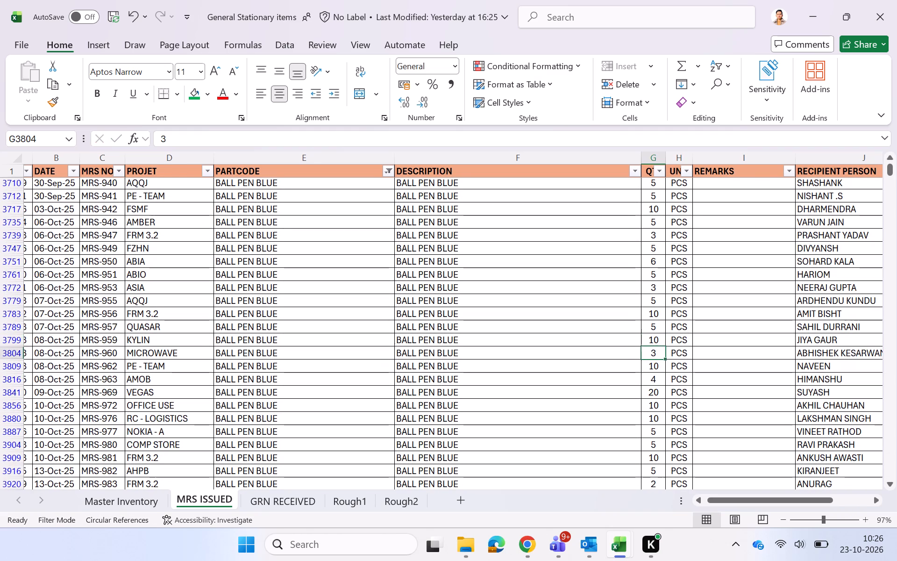
{"action": "key", "text": "5"}
{"action": "key", "text": "Down"}
Check the BALL PEN BLUE balance stock in the Master Inventory sheet and return to the MRS ISSUED sheet.
{"action": "key", "text": "Down"}
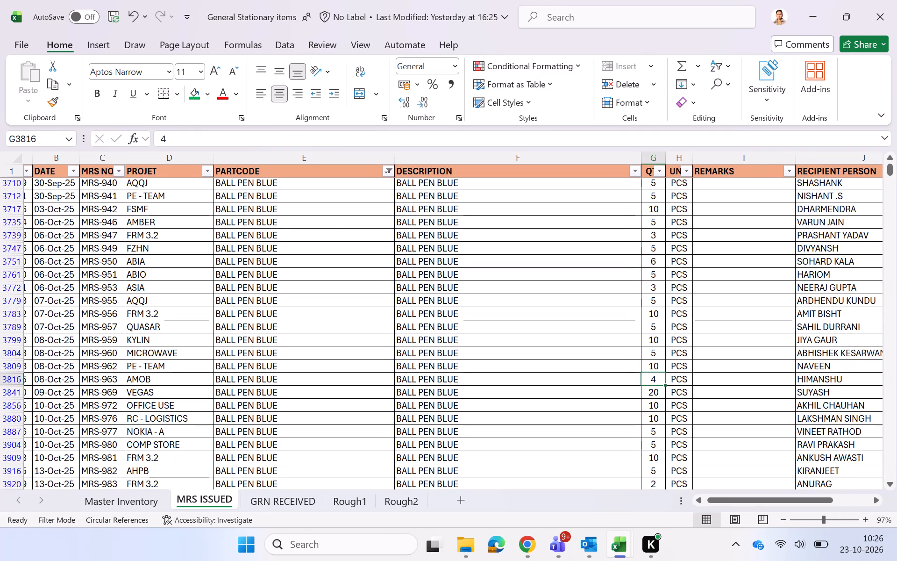
{"action": "scroll", "coordinate": [505, 382], "scroll_direction": "down", "scroll_amount": 1}
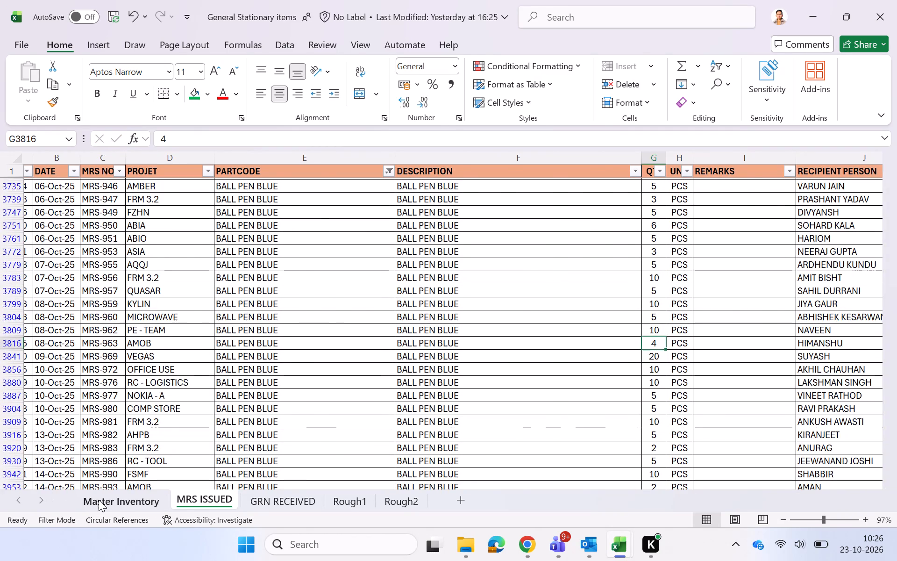
{"action": "left_click", "coordinate": [99, 500]}
{"action": "left_click", "coordinate": [187, 498]}
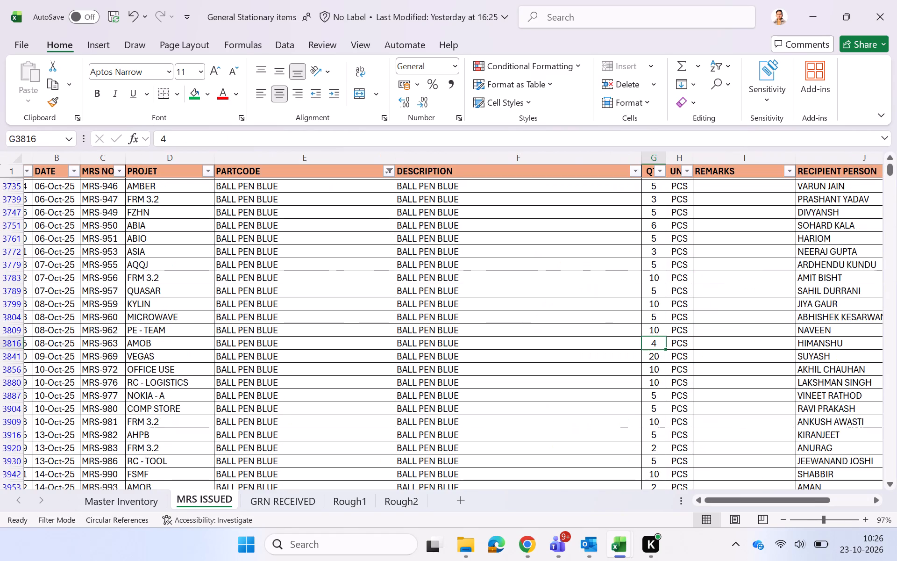
Set the QTY of the COMP STORE BALL PEN BLUE entry under MRS-980 to 10.
{"action": "scroll", "coordinate": [329, 475], "scroll_direction": "down", "scroll_amount": 1}
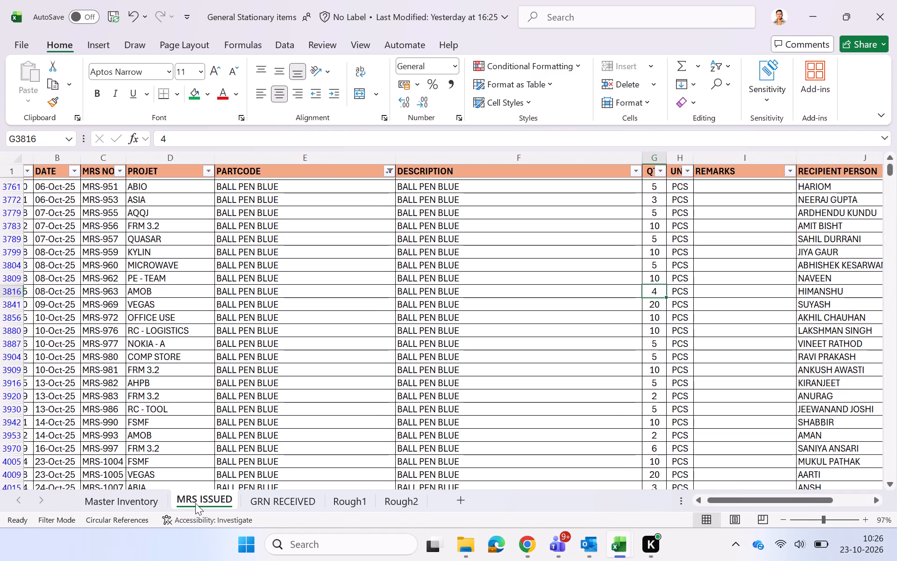
{"action": "key", "text": "Down"}
{"action": "key", "text": "Down"}
{"action": "key", "text": "Down"}
{"action": "key", "text": "Down"}
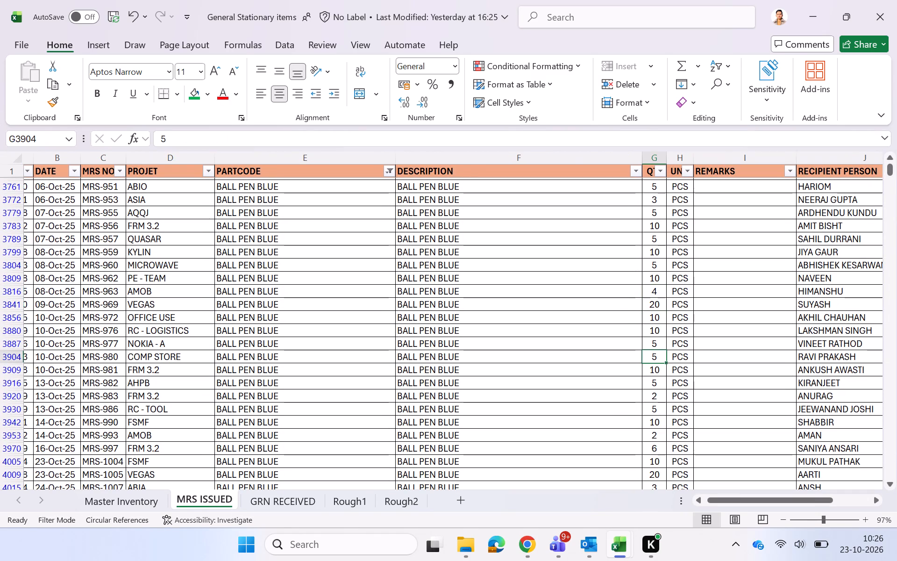
{"action": "type", "text": "10"}
{"action": "key", "text": "Down"}
Set the QTY of the BALL PEN BLUE entries under MRS-983 and MRS-993 to 5 each.
{"action": "key", "text": "Down"}
{"action": "key", "text": "Down"}
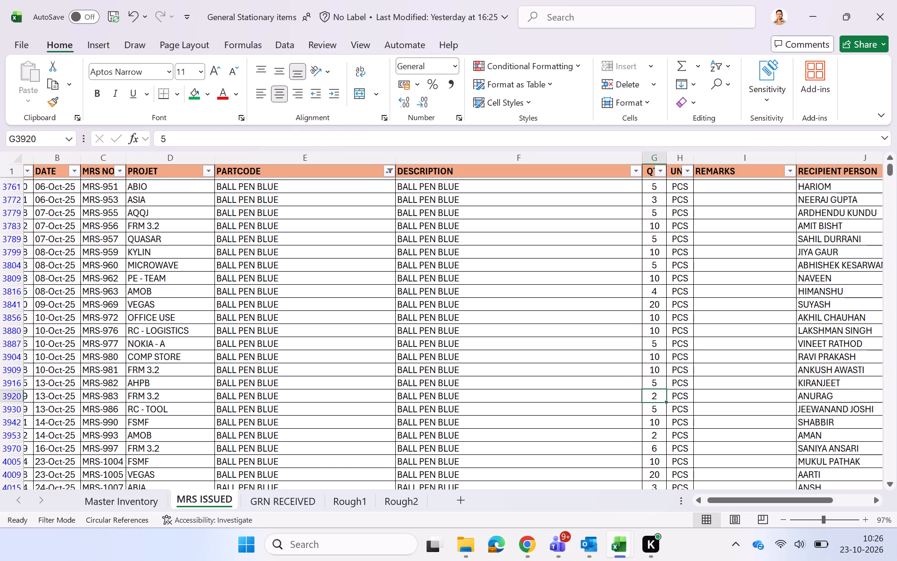
{"action": "key", "text": "5"}
{"action": "key", "text": "Down"}
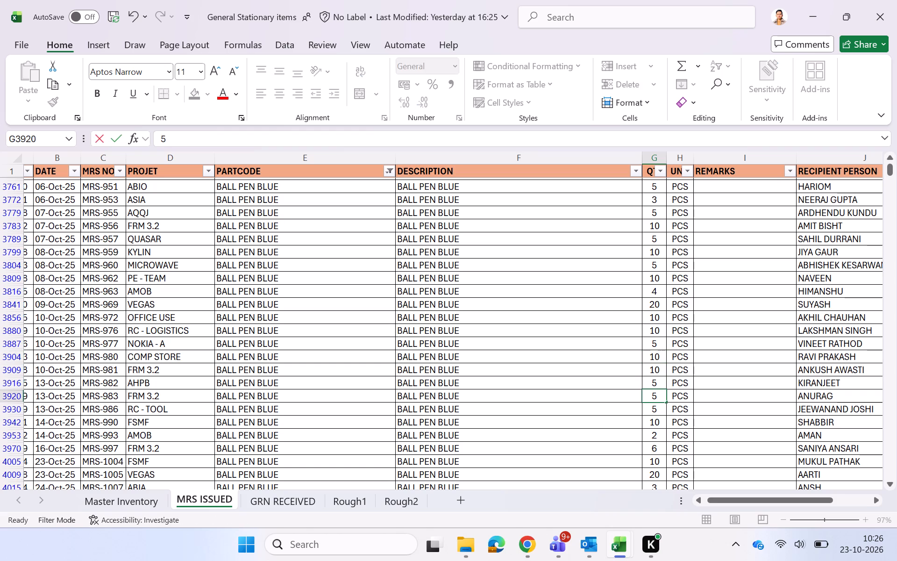
{"action": "key", "text": "Down"}
{"action": "key", "text": "Down"}
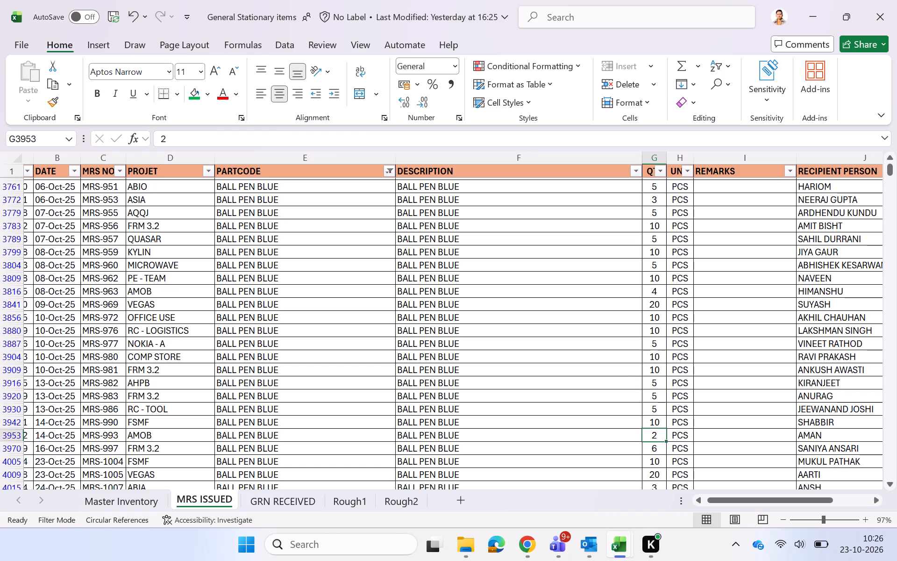
{"action": "key", "text": "5"}
{"action": "key", "text": "Down"}
Set the QTY of the BALL PEN BLUE entries under MRS-1007 and MRS-1017 to 5 each.
{"action": "scroll", "coordinate": [562, 453], "scroll_direction": "down", "scroll_amount": 1}
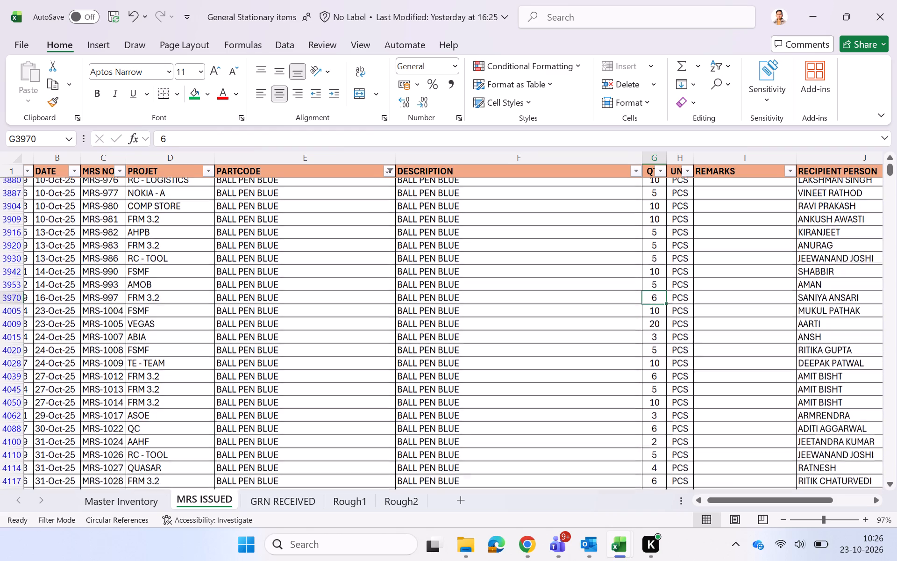
{"action": "key", "text": "Down"}
{"action": "key", "text": "Down"}
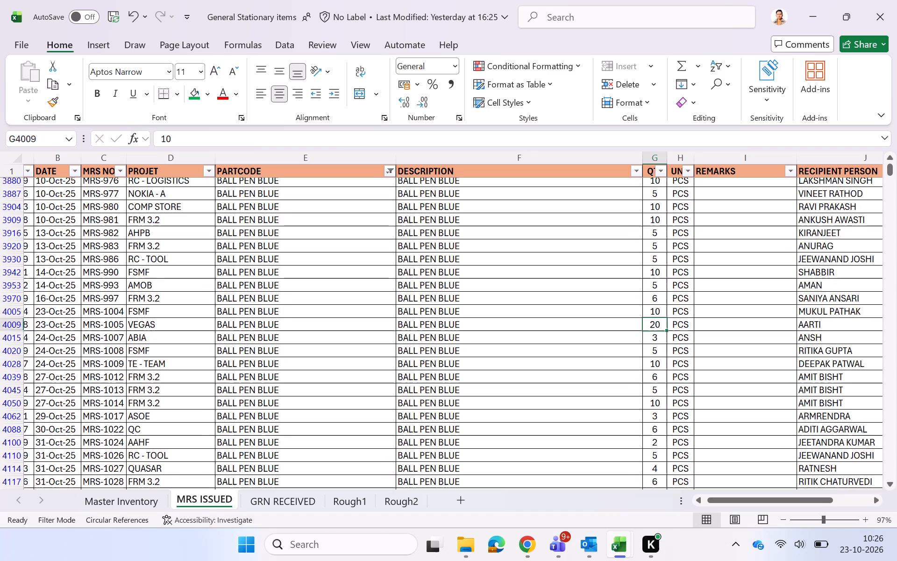
{"action": "key", "text": "Down"}
{"action": "key", "text": "5"}
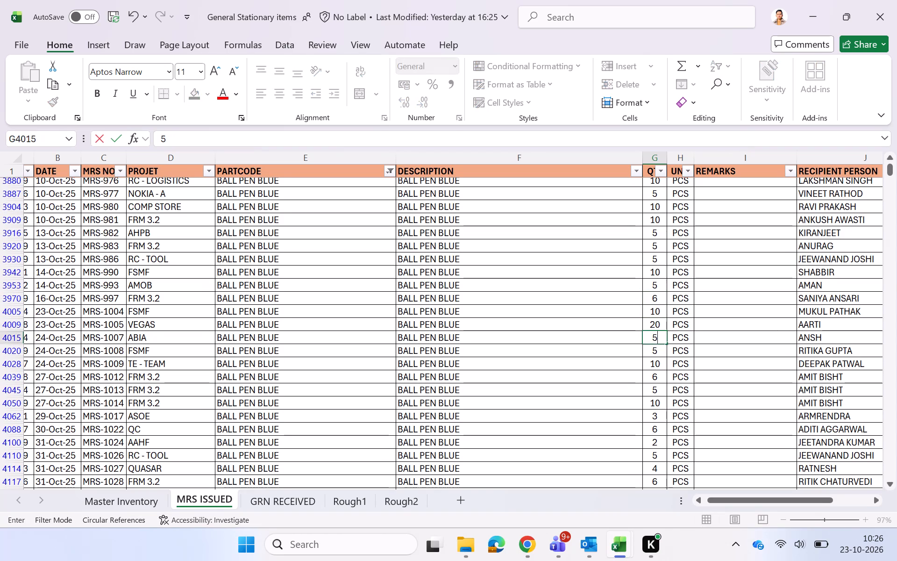
{"action": "key", "text": "Down"}
{"action": "key", "text": "Down"}
{"action": "key", "text": "Down"}
{"action": "key", "text": "Down"}
{"action": "key", "text": "Down"}
{"action": "key", "text": "Down"}
{"action": "key", "text": "5"}
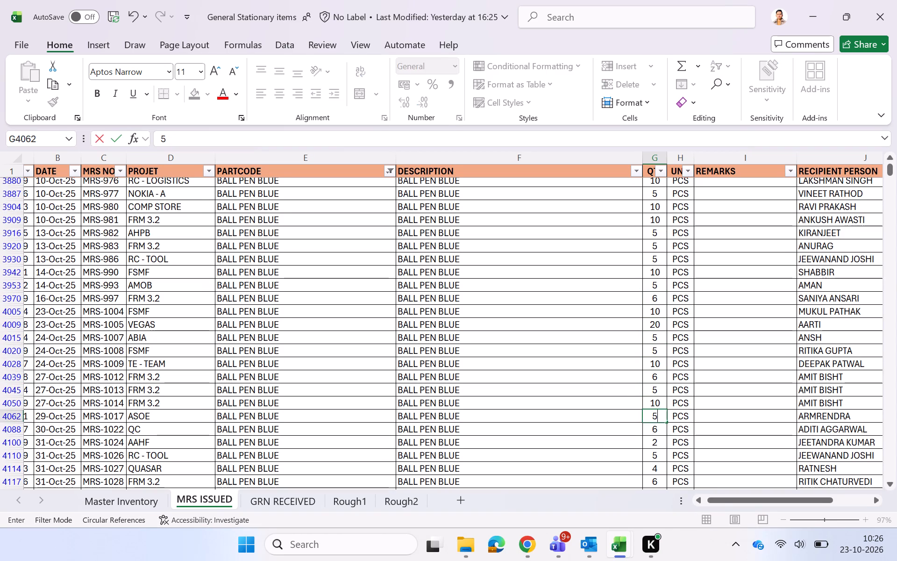
{"action": "key", "text": "Down"}
Set the QTY of the BALL PEN BLUE entries under MRS-1031 and MRS-1035 to 5 each.
{"action": "key", "text": "Down"}
{"action": "scroll", "coordinate": [562, 453], "scroll_direction": "down", "scroll_amount": 2}
{"action": "key", "text": "Down"}
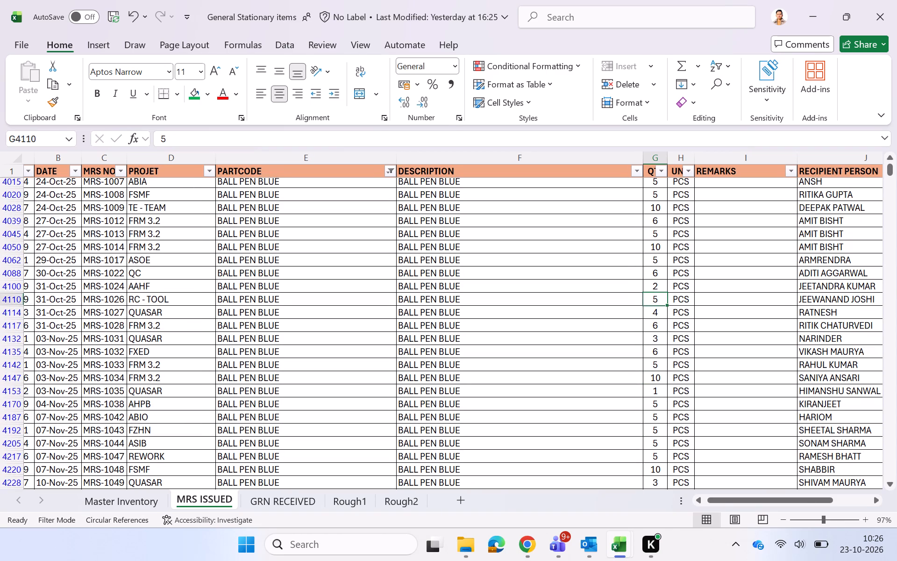
{"action": "key", "text": "Down"}
{"action": "key", "text": "Down"}
{"action": "key", "text": "Down"}
{"action": "key", "text": "5"}
{"action": "key", "text": "Down"}
{"action": "key", "text": "Down"}
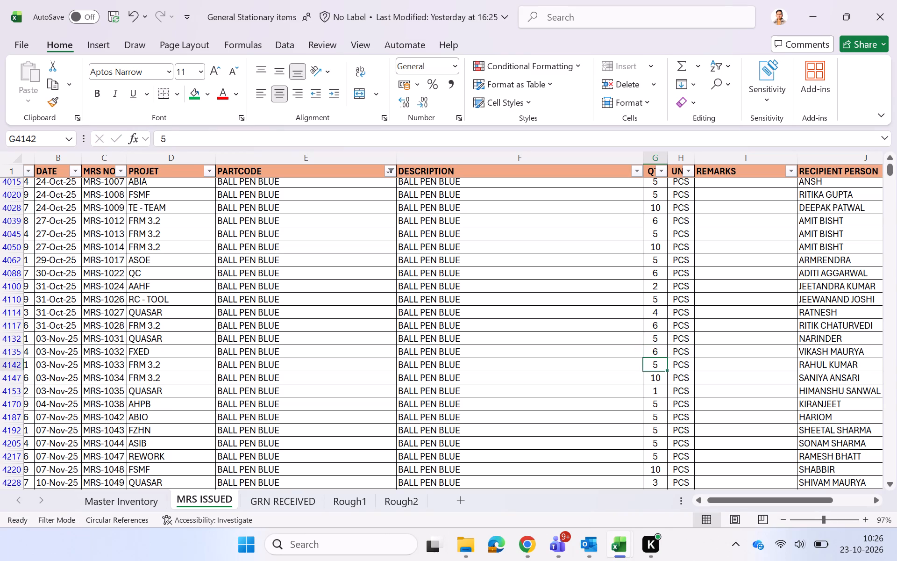
{"action": "key", "text": "Down"}
{"action": "key", "text": "Down"}
{"action": "key", "text": "5"}
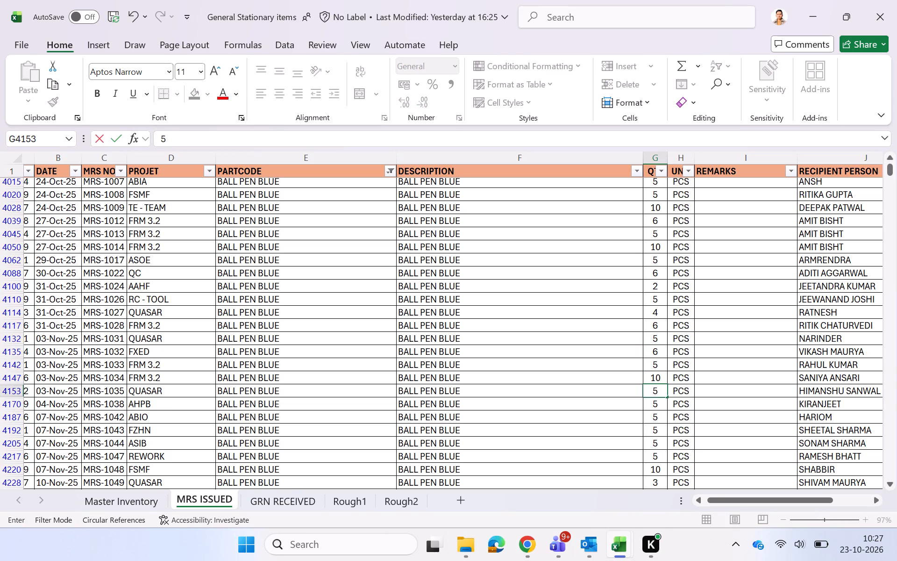
{"action": "key", "text": "Down"}
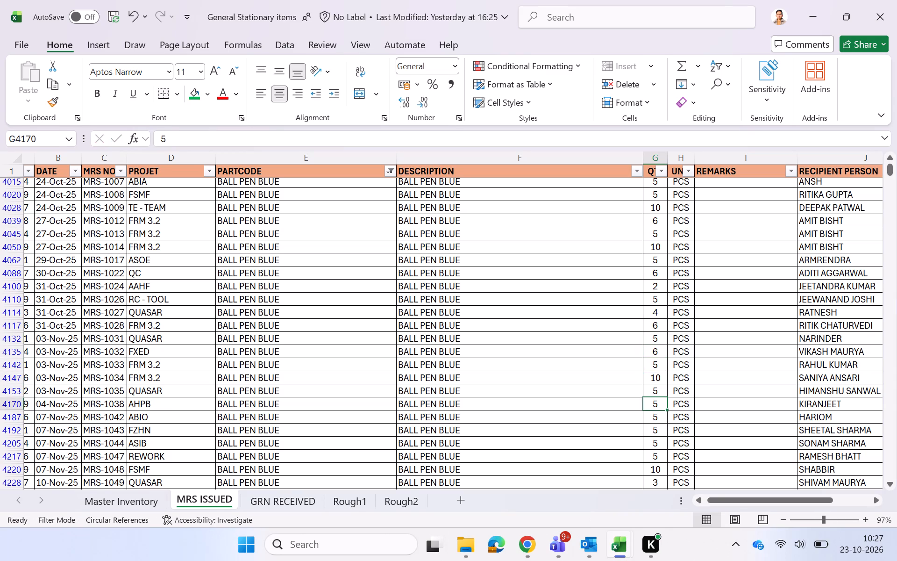
Set the QTY of the BALL PEN BLUE entries under MRS-1049 and MRS-1062 to 5 each.
{"action": "scroll", "coordinate": [562, 453], "scroll_direction": "down", "scroll_amount": 3}
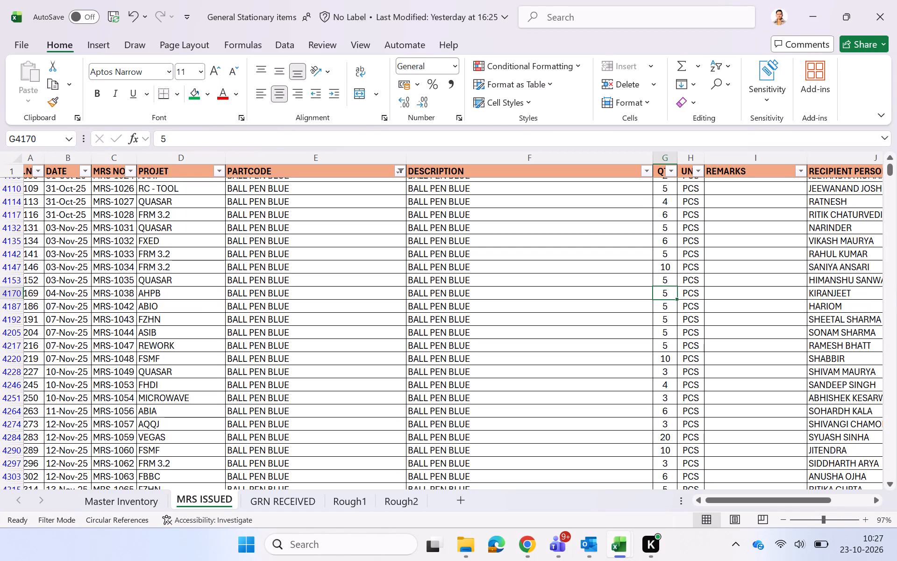
{"action": "left_click", "coordinate": [671, 371]}
{"action": "key", "text": "5"}
{"action": "key", "text": "Down"}
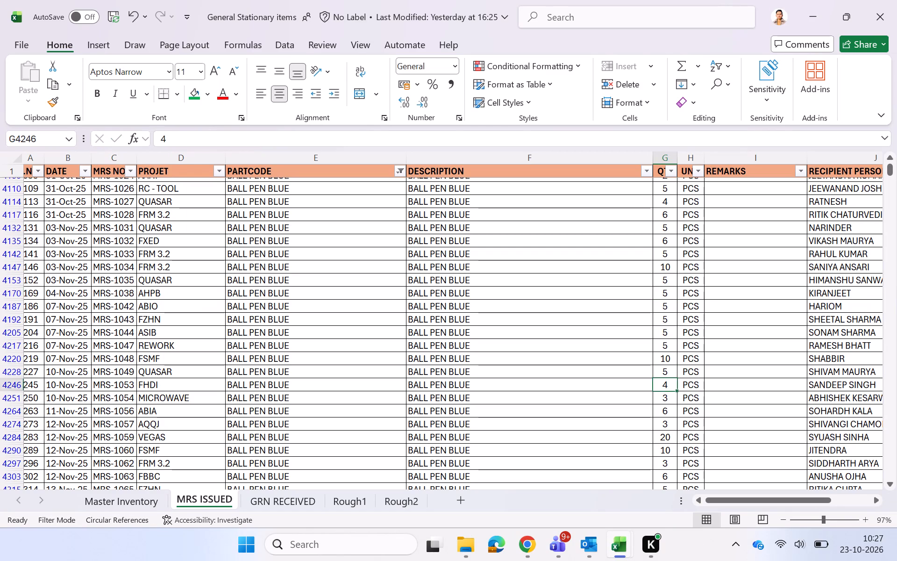
{"action": "key", "text": "Down"}
{"action": "key", "text": "Down"}
{"action": "key", "text": "Down"}
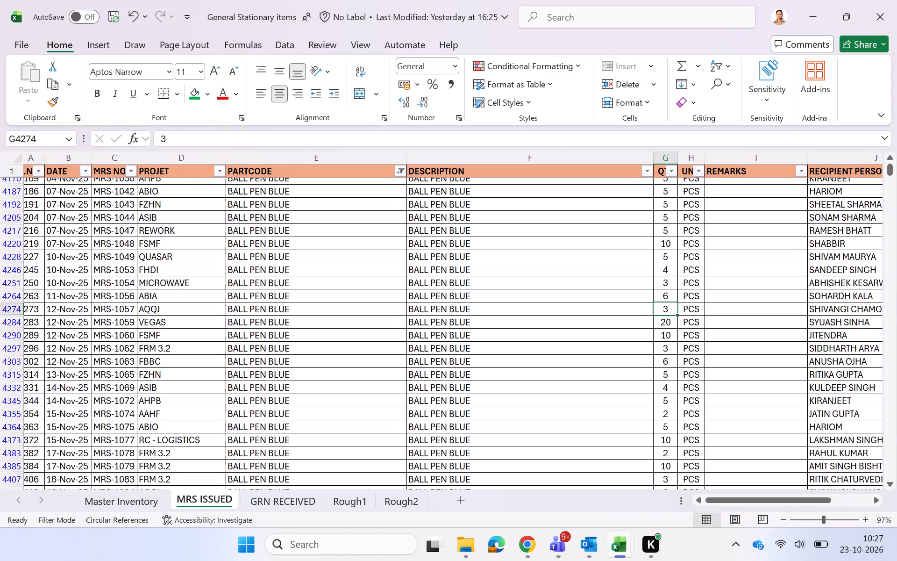
{"action": "key", "text": "Down"}
{"action": "key", "text": "Down"}
{"action": "key", "text": "Down"}
{"action": "key", "text": "5"}
{"action": "key", "text": "Down"}
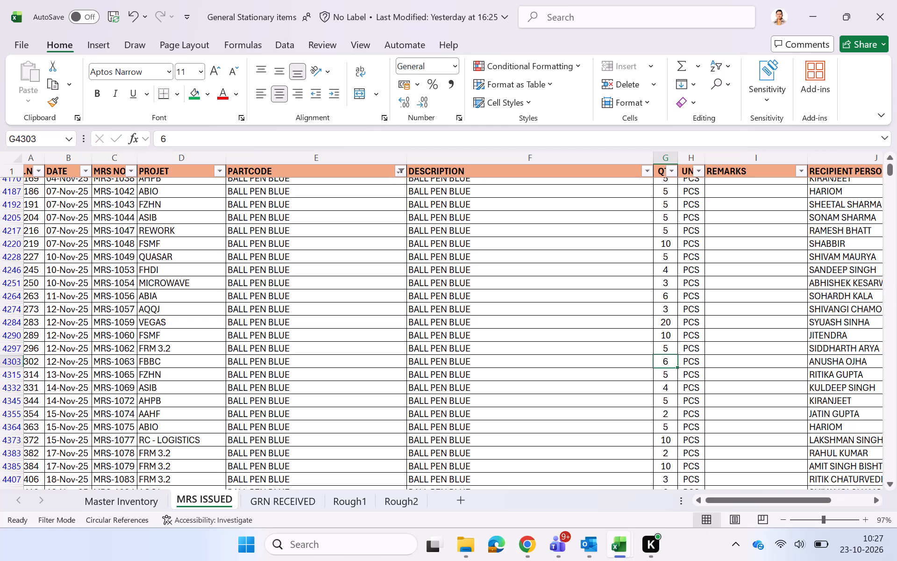
Set the QTY of the BALL PEN BLUE entries under MRS-1069 and MRS-1074 to 5 each.
{"action": "key", "text": "Down"}
{"action": "key", "text": "Down"}
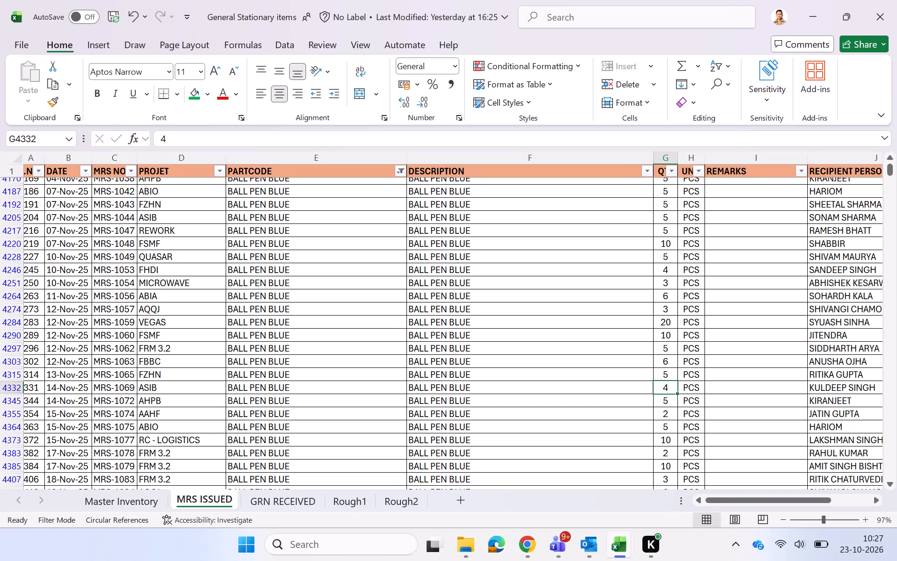
{"action": "key", "text": "5"}
{"action": "key", "text": "Down"}
{"action": "key", "text": "Down"}
{"action": "key", "text": "5"}
{"action": "key", "text": "Down"}
{"action": "key", "text": "Down"}
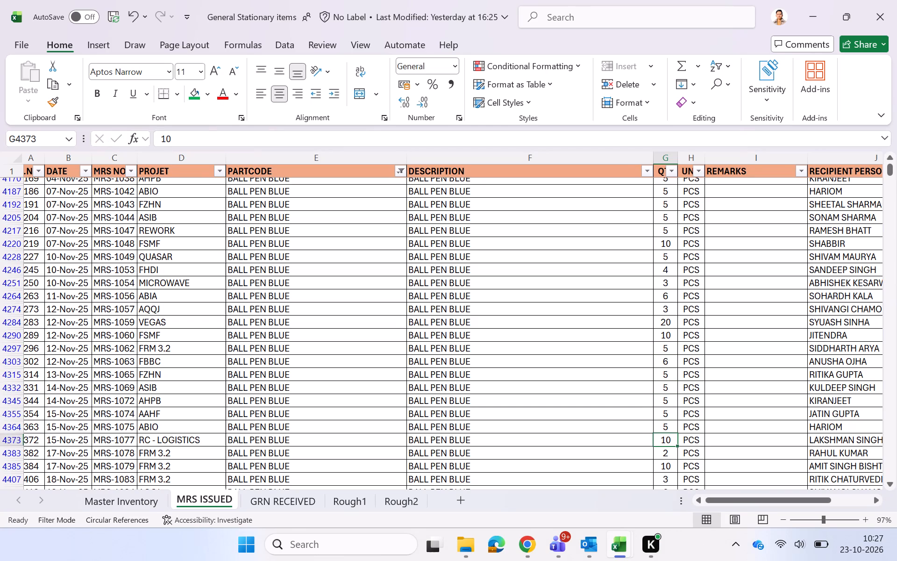
Examine the BALL PEN BLUE and BALL PEN BLUE PREMIUM rows and the blue pen's balance stock in the Master Inventory sheet.
{"action": "left_click", "coordinate": [147, 499]}
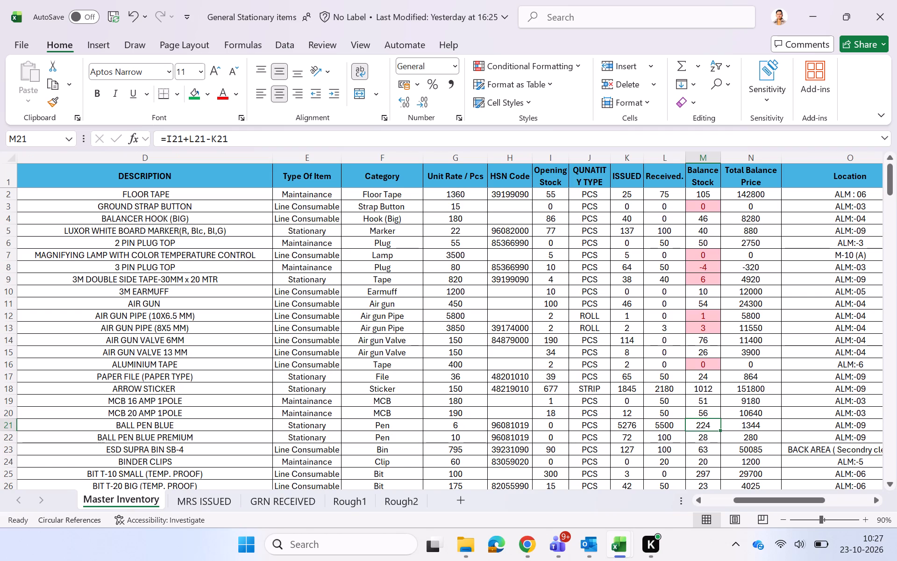
{"action": "left_click", "coordinate": [228, 434]}
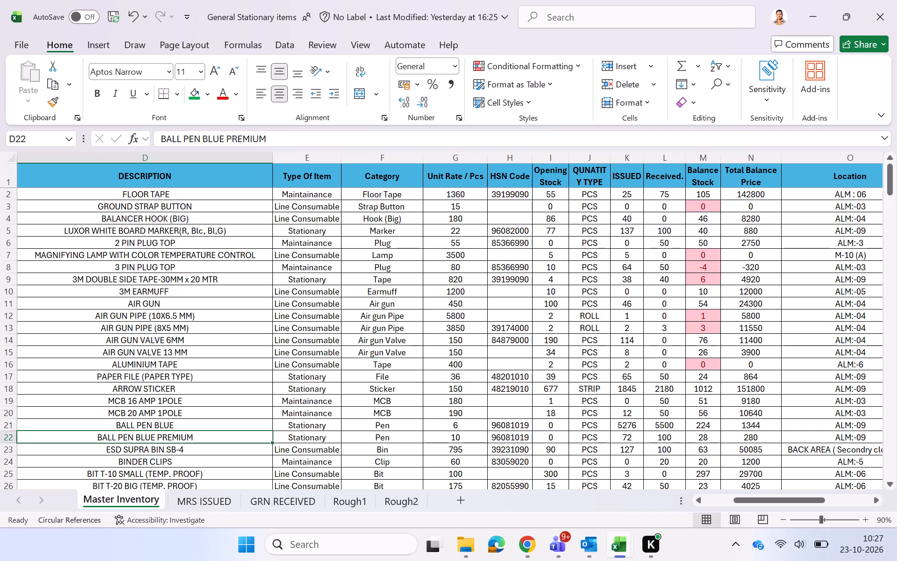
{"action": "scroll", "coordinate": [228, 434], "scroll_direction": "down", "scroll_amount": 2}
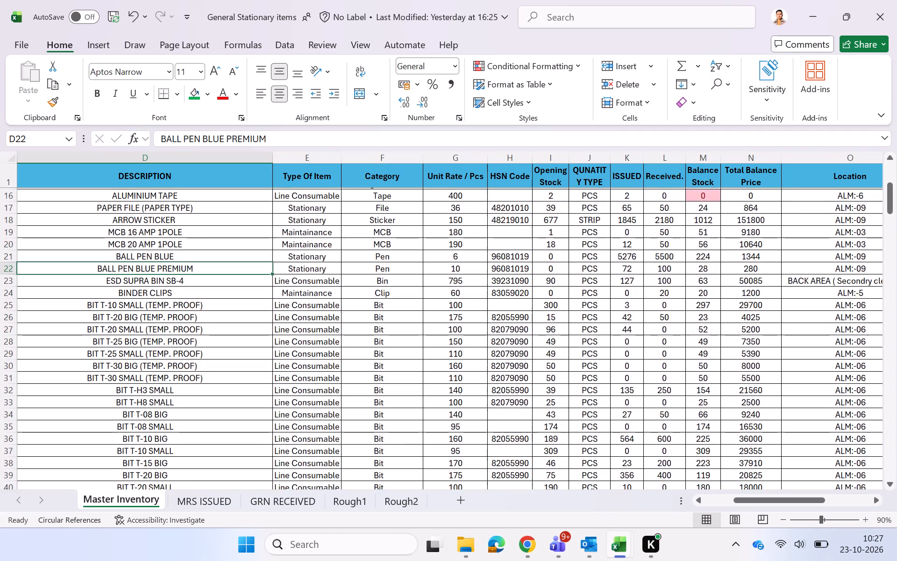
{"action": "scroll", "coordinate": [228, 434], "scroll_direction": "up", "scroll_amount": 1}
{"action": "key", "text": "Up"}
{"action": "key", "text": "Right"}
{"action": "key", "text": "Right"}
{"action": "key", "text": "Right"}
{"action": "key", "text": "Right"}
{"action": "key", "text": "Right"}
{"action": "key", "text": "Right"}
{"action": "key", "text": "Right"}
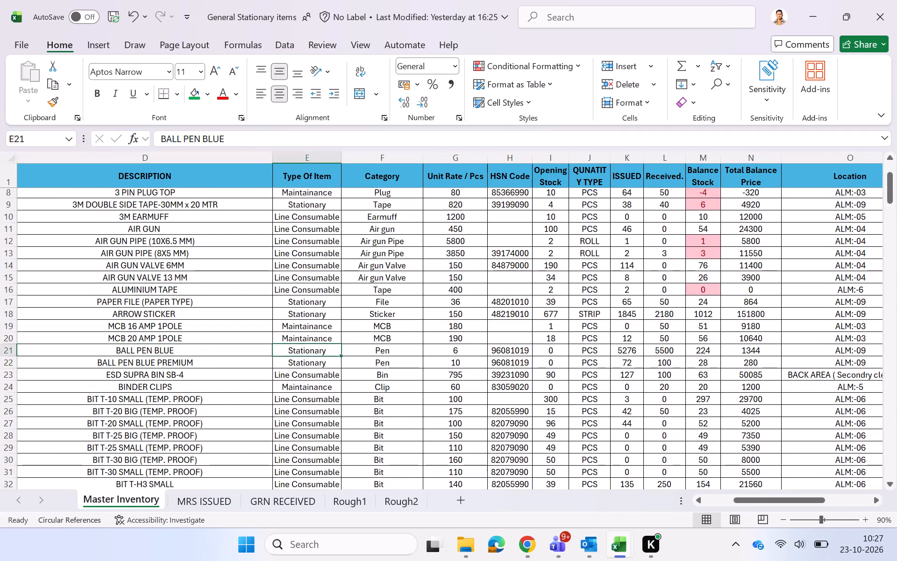
{"action": "key", "text": "Right"}
{"action": "key", "text": "Right"}
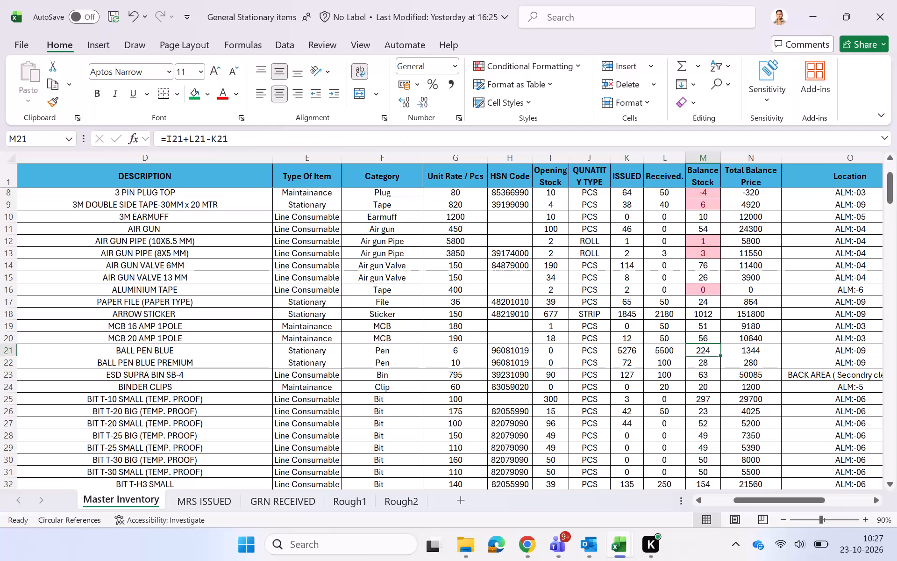
In the MRS ISSUED sheet, set the QTY of the BALL PEN BLUE entries under MRS-1078 and MRS-1087 to 5 each.
{"action": "left_click", "coordinate": [218, 501]}
{"action": "scroll", "coordinate": [402, 451], "scroll_direction": "down", "scroll_amount": 1}
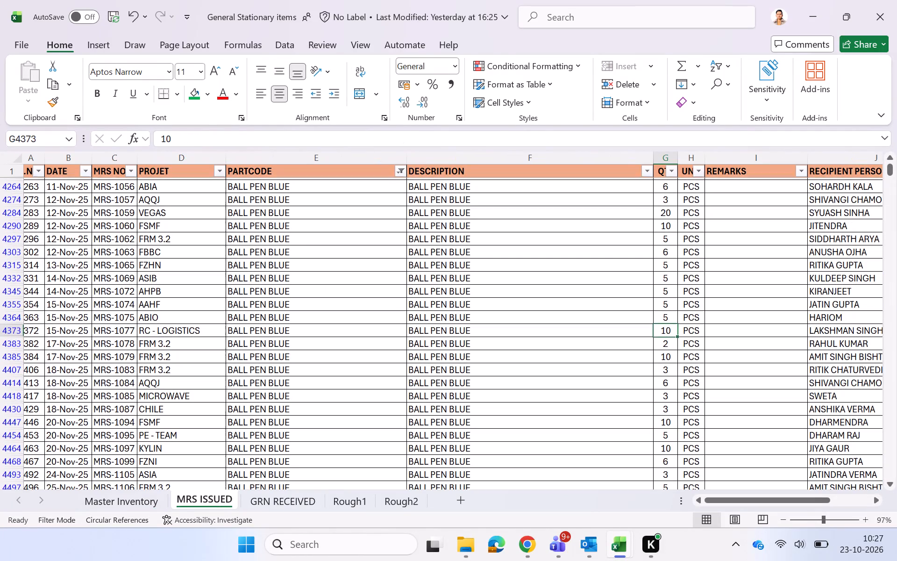
{"action": "scroll", "coordinate": [402, 451], "scroll_direction": "down", "scroll_amount": 1}
{"action": "key", "text": "Down"}
{"action": "key", "text": "5"}
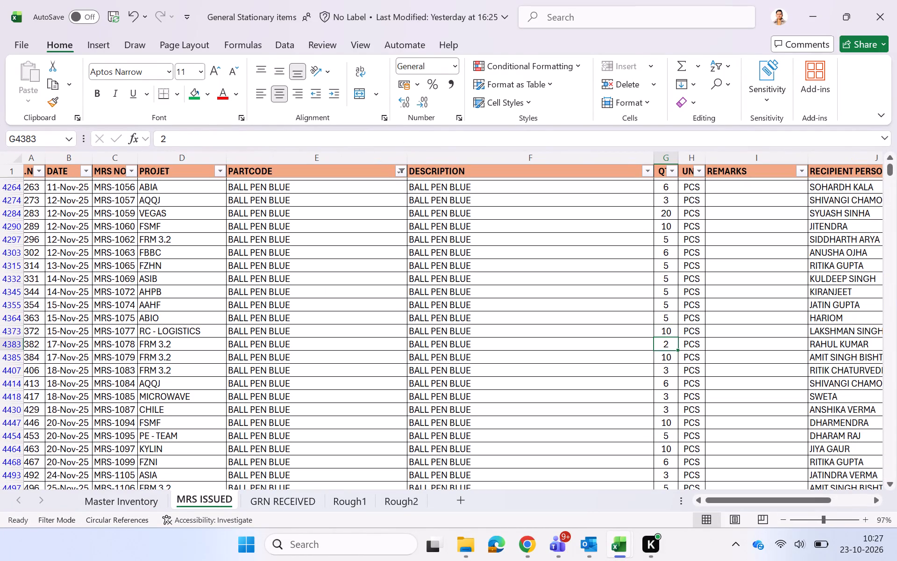
{"action": "key", "text": "Down"}
{"action": "key", "text": "Down"}
{"action": "key", "text": "Down"}
{"action": "key", "text": "Down"}
{"action": "key", "text": "Down"}
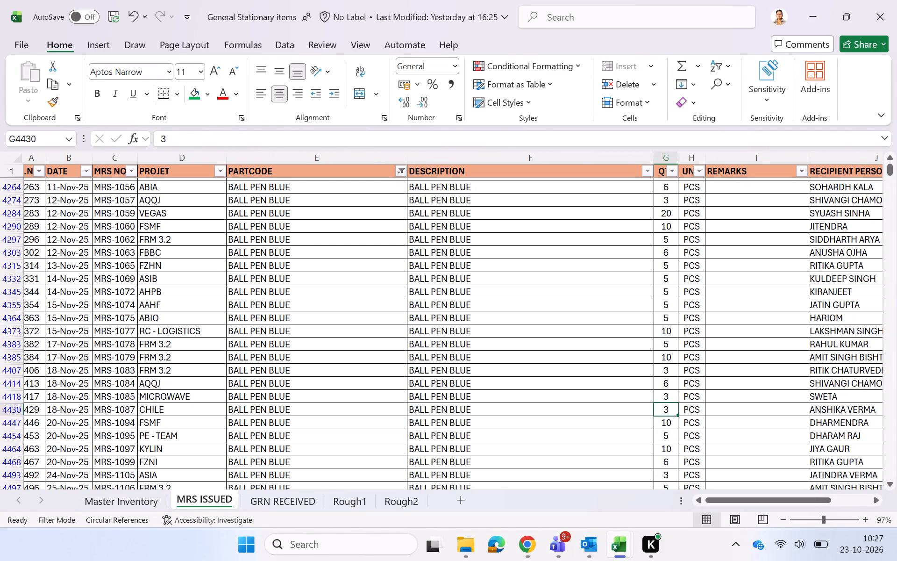
{"action": "key", "text": "5"}
{"action": "key", "text": "Down"}
Set the QTY of the BALL PEN BLUE entries under MRS-1105 and MRS-1111 to 5 each.
{"action": "key", "text": "Down"}
{"action": "scroll", "coordinate": [402, 451], "scroll_direction": "down", "scroll_amount": 2}
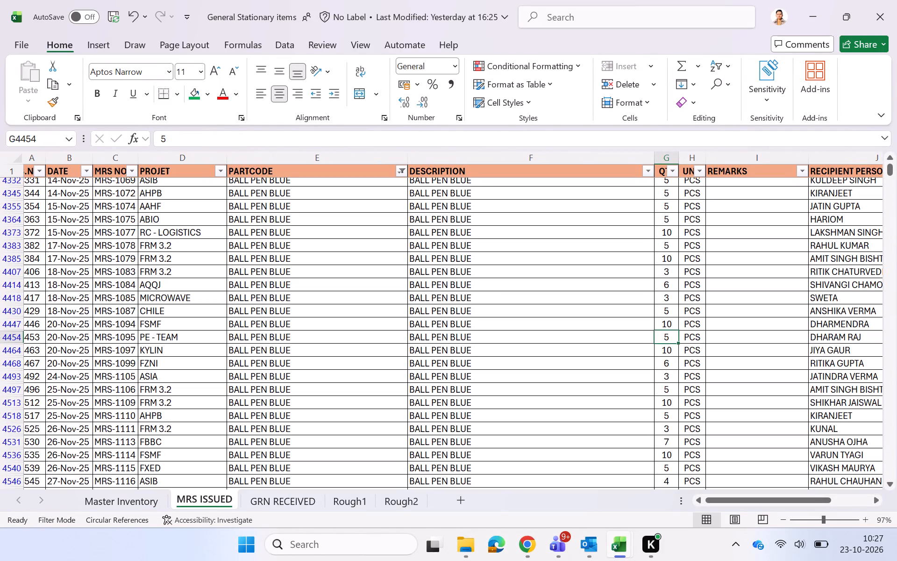
{"action": "key", "text": "Down"}
{"action": "key", "text": "Down"}
{"action": "key", "text": "Down"}
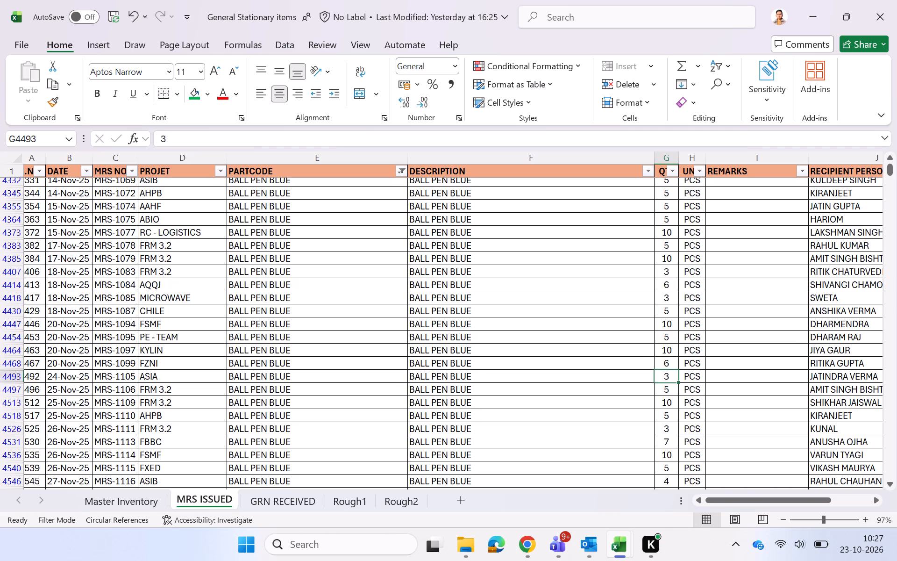
{"action": "key", "text": "5"}
{"action": "key", "text": "Down"}
{"action": "key", "text": "Down"}
{"action": "key", "text": "Down"}
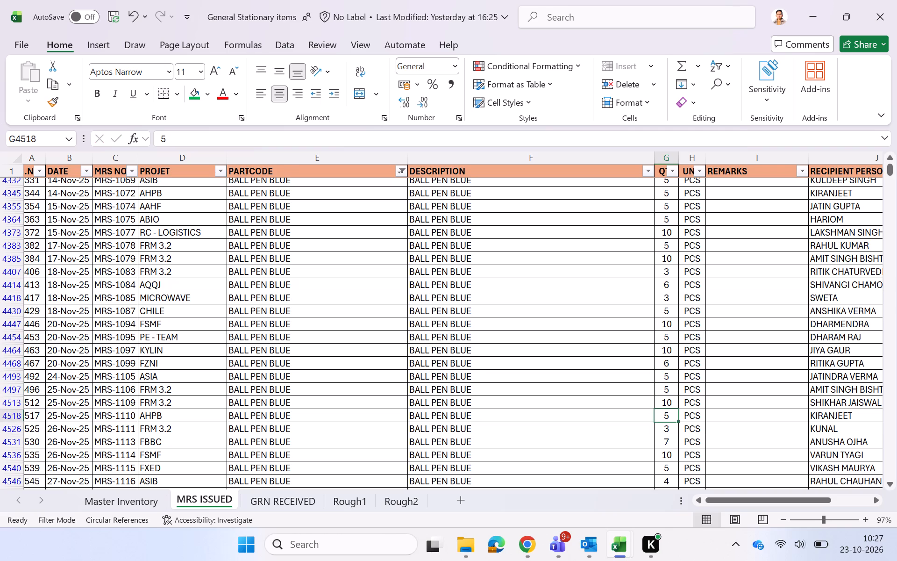
{"action": "key", "text": "Down"}
{"action": "key", "text": "5"}
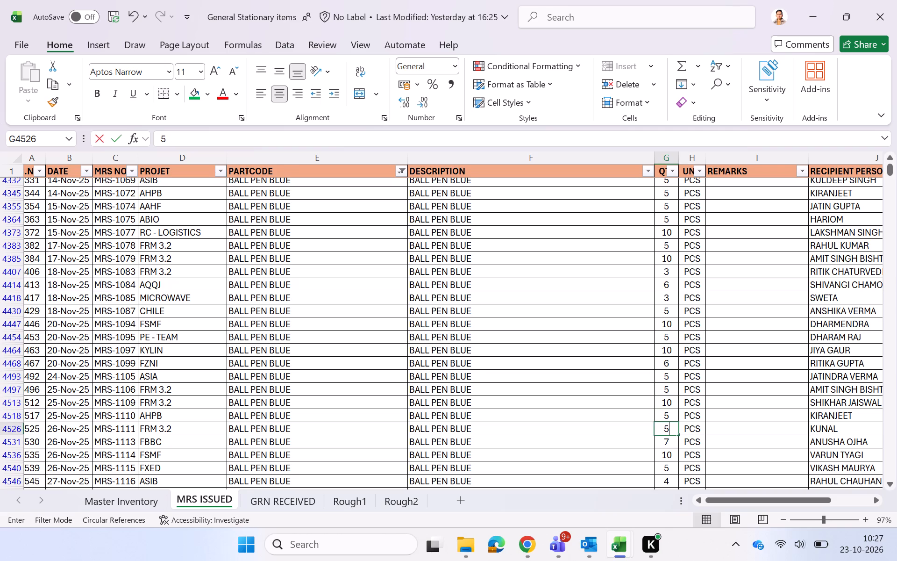
{"action": "scroll", "coordinate": [402, 451], "scroll_direction": "down", "scroll_amount": 3}
{"action": "scroll", "coordinate": [502, 427], "scroll_direction": "down", "scroll_amount": 1}
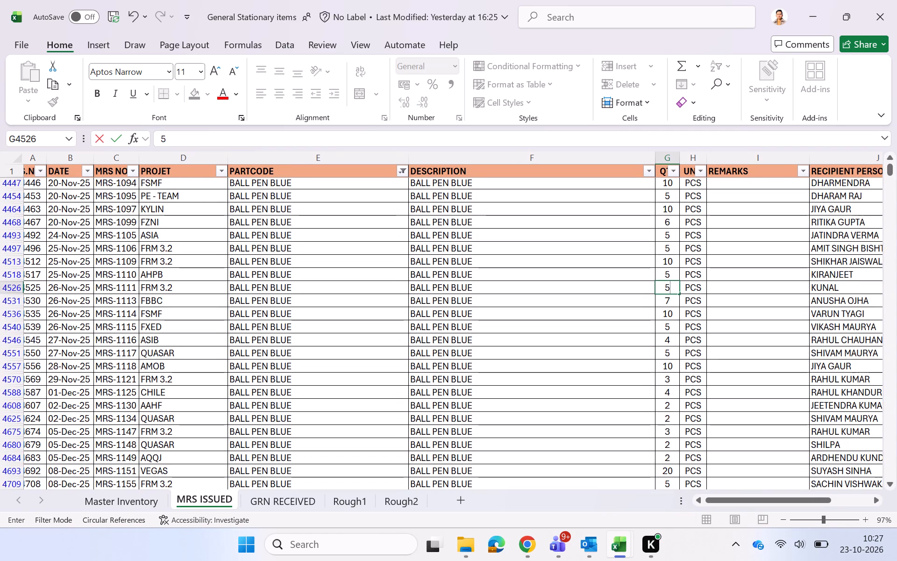
{"action": "key", "text": "Down"}
Set the QTY of the BALL PEN BLUE entries under MRS-1130, MRS-1134, MRS-1148 and MRS-1149 to 5 each.
{"action": "key", "text": "Down"}
{"action": "key", "text": "Down"}
{"action": "key", "text": "Down"}
{"action": "key", "text": "Down"}
{"action": "key", "text": "Down"}
{"action": "key", "text": "Down"}
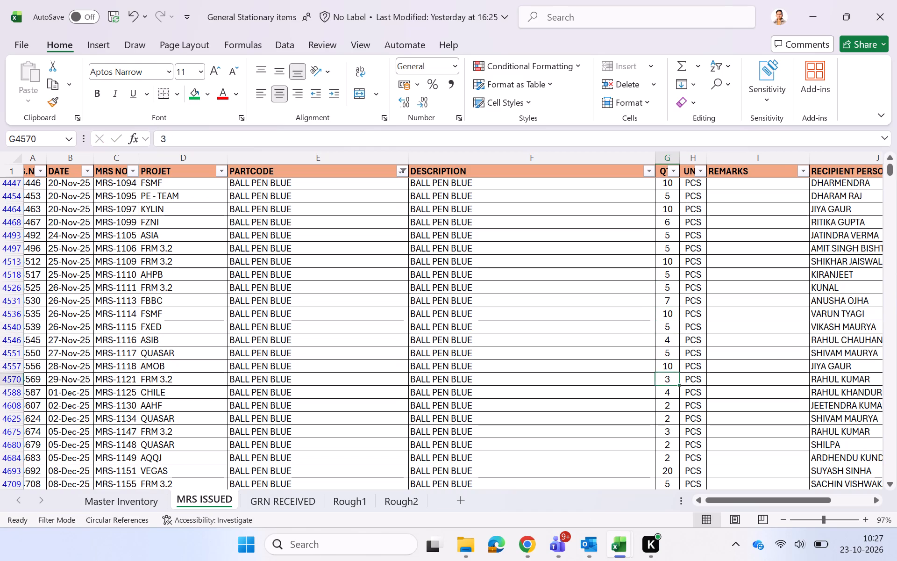
{"action": "key", "text": "Down"}
{"action": "key", "text": "Down"}
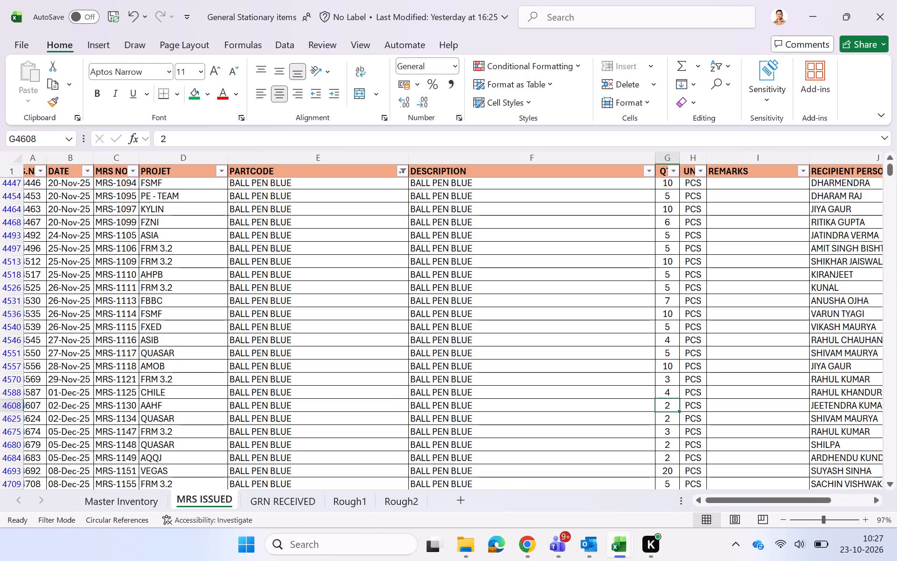
{"action": "key", "text": "5"}
{"action": "key", "text": "Down"}
{"action": "key", "text": "5"}
{"action": "key", "text": "Down"}
{"action": "key", "text": "Down"}
{"action": "key", "text": "5"}
{"action": "key", "text": "Down"}
{"action": "key", "text": "5"}
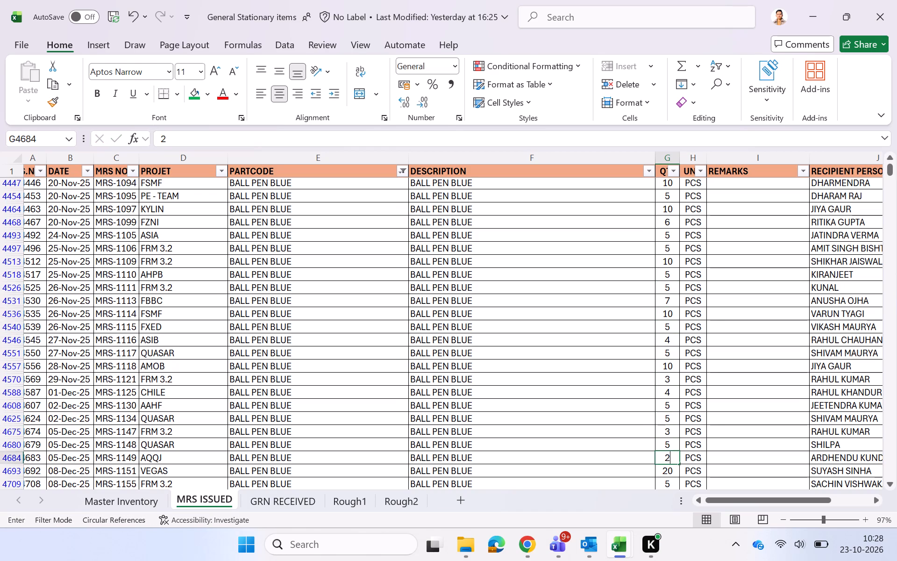
{"action": "key", "text": "Down"}
Set the QTY of the BALL PEN BLUE entries under MRS-1191 and MRS-1199 to 5 each.
{"action": "scroll", "coordinate": [502, 427], "scroll_direction": "down", "scroll_amount": 2}
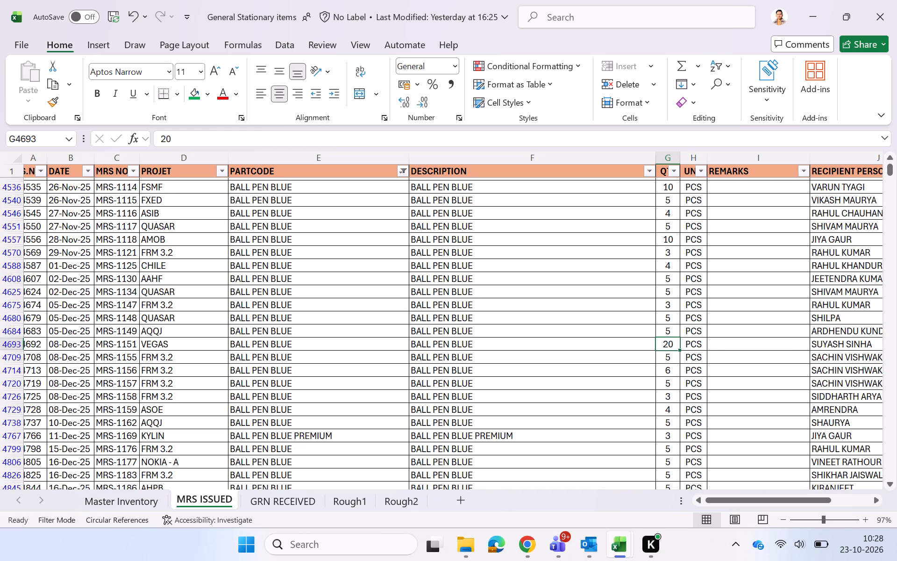
{"action": "key", "text": "Down"}
{"action": "key", "text": "Down"}
{"action": "key", "text": "Down"}
{"action": "key", "text": "Down"}
{"action": "key", "text": "Down"}
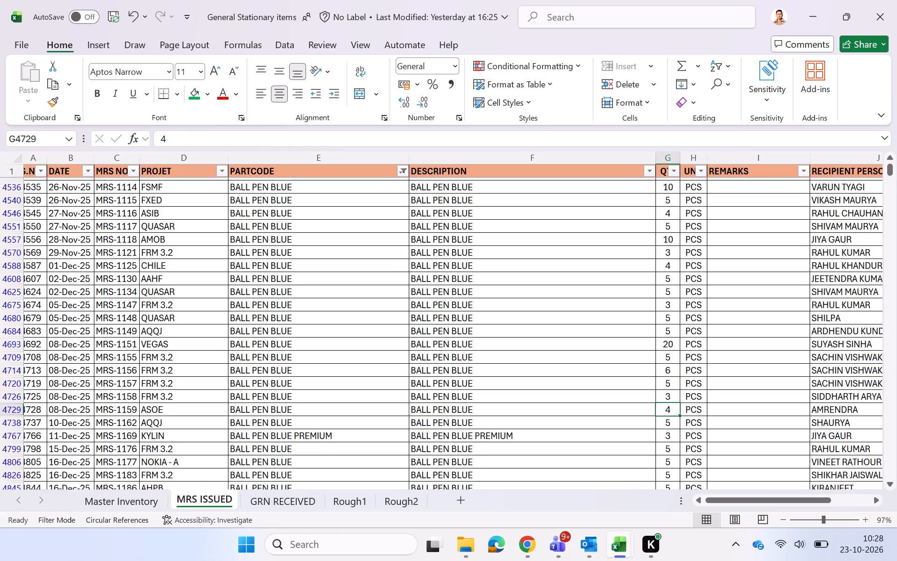
{"action": "scroll", "coordinate": [502, 427], "scroll_direction": "down", "scroll_amount": 1}
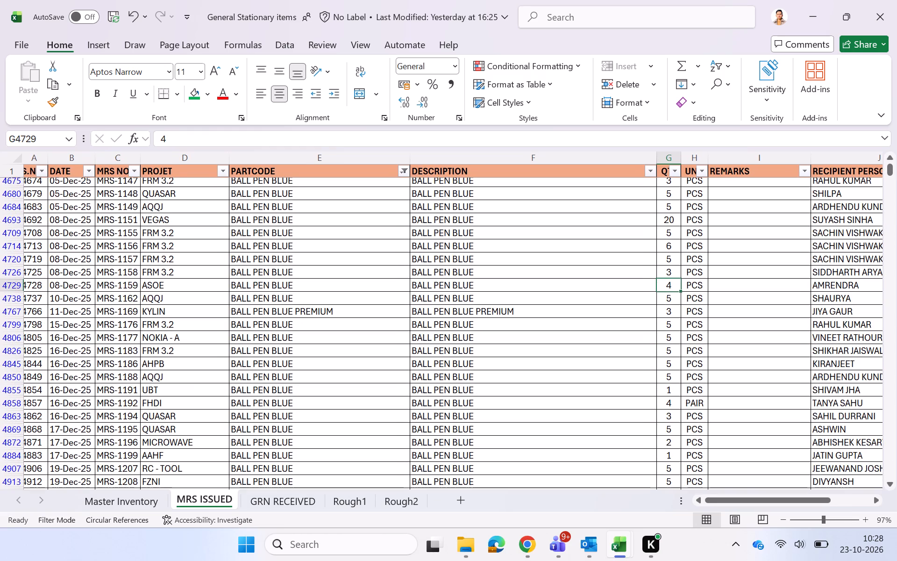
{"action": "left_click", "coordinate": [678, 385]}
{"action": "key", "text": "5"}
{"action": "key", "text": "Down"}
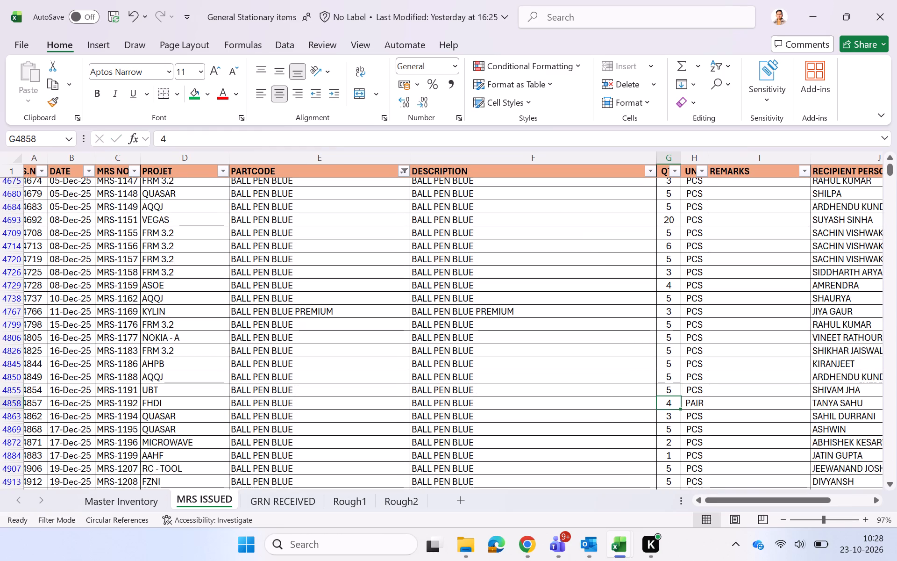
{"action": "key", "text": "Down"}
{"action": "key", "text": "Down"}
{"action": "key", "text": "Down"}
{"action": "key", "text": "Down"}
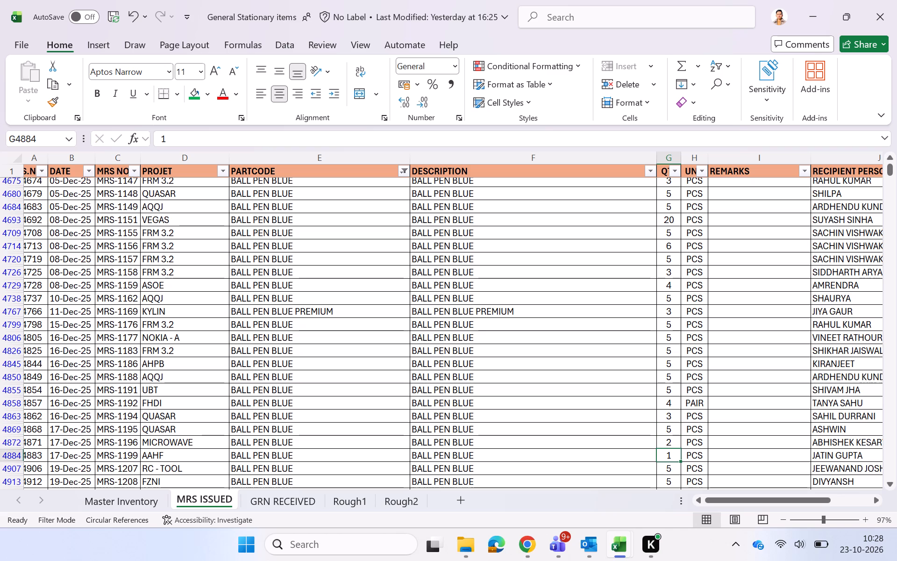
{"action": "key", "text": "5"}
{"action": "key", "text": "Down"}
Review the BALL PEN BLUE quantities after MRS-1199, and check the blue pen's balance stock in the Master Inventory sheet.
{"action": "key", "text": "Down"}
{"action": "scroll", "coordinate": [678, 385], "scroll_direction": "down", "scroll_amount": 2}
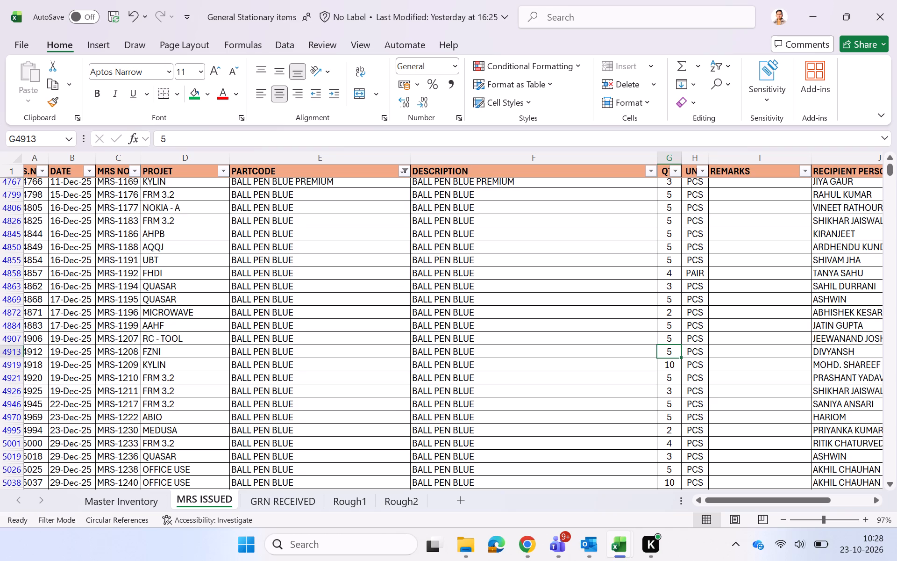
{"action": "key", "text": "Down"}
{"action": "key", "text": "Down"}
{"action": "key", "text": "Down"}
{"action": "key", "text": "Down"}
{"action": "key", "text": "Down"}
{"action": "key", "text": "Down"}
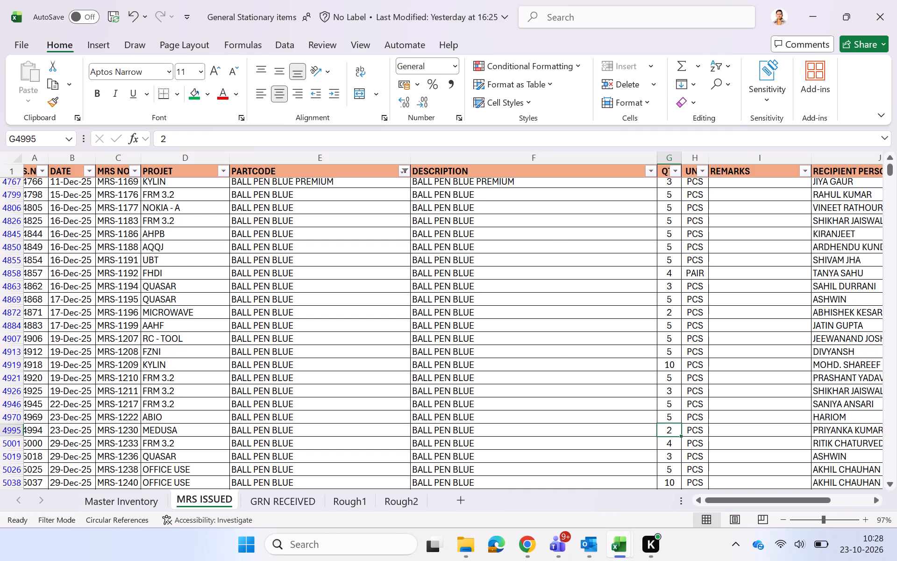
{"action": "left_click", "coordinate": [140, 499]}
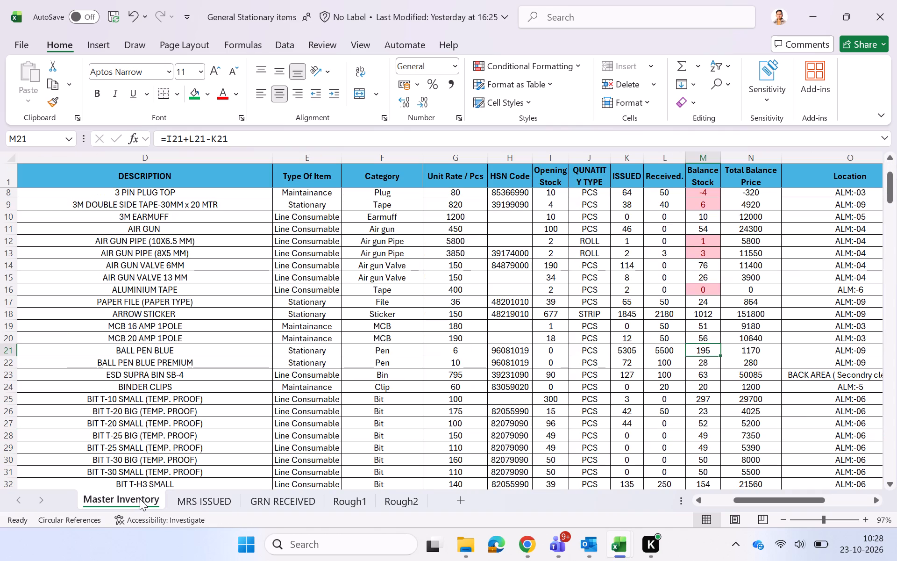
{"action": "left_click", "coordinate": [214, 358]}
Save the General Stationary items workbook.
{"action": "key", "text": "ctrl+s"}
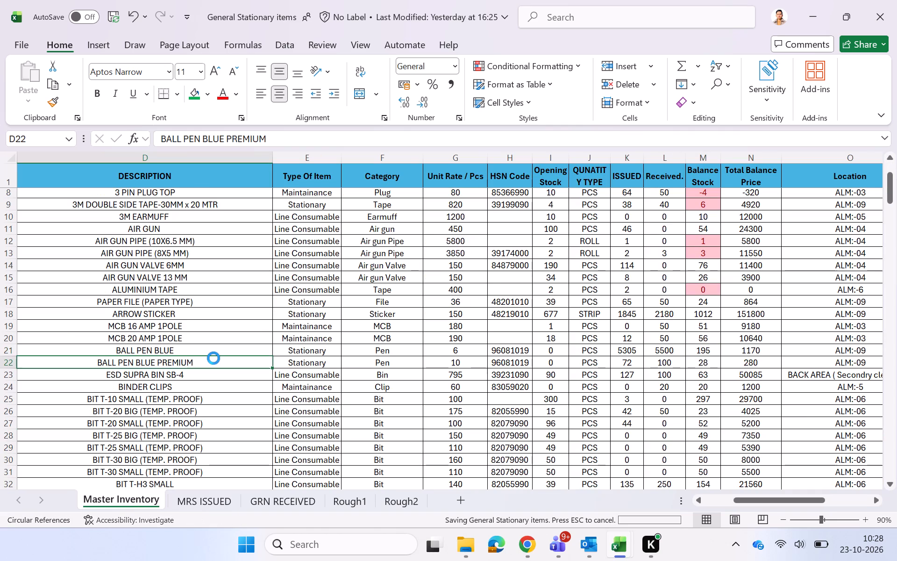
Search the Master Inventory sheet for "MAR", starting from the BALL PEN BLUE partcode.
{"action": "scroll", "coordinate": [214, 358], "scroll_direction": "right", "scroll_amount": 5}
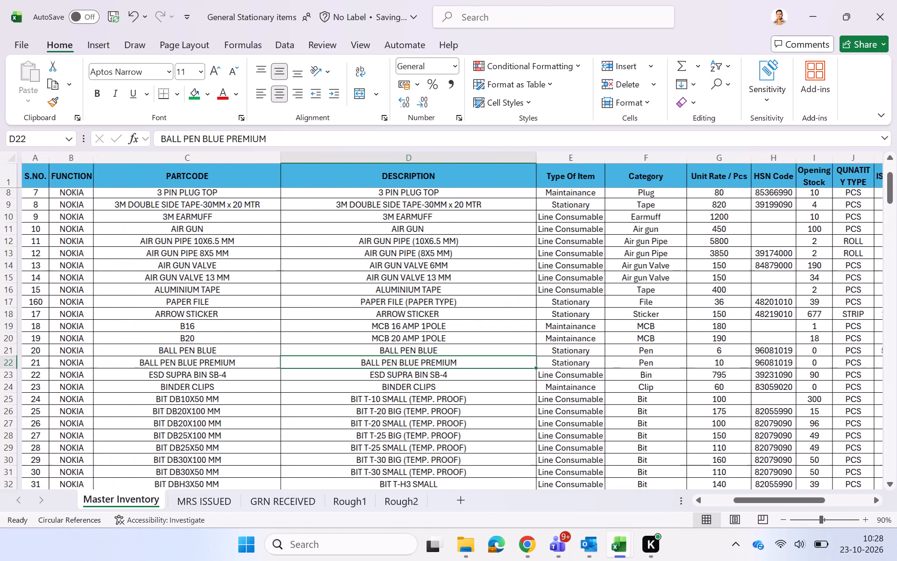
{"action": "left_click", "coordinate": [232, 354]}
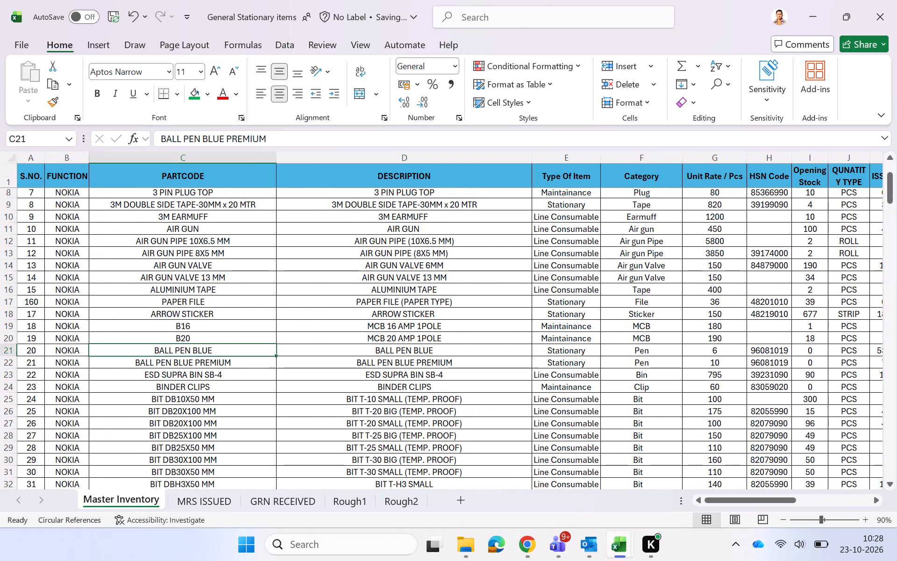
{"action": "key", "text": "ctrl+f"}
{"action": "type", "text": "MAR"}
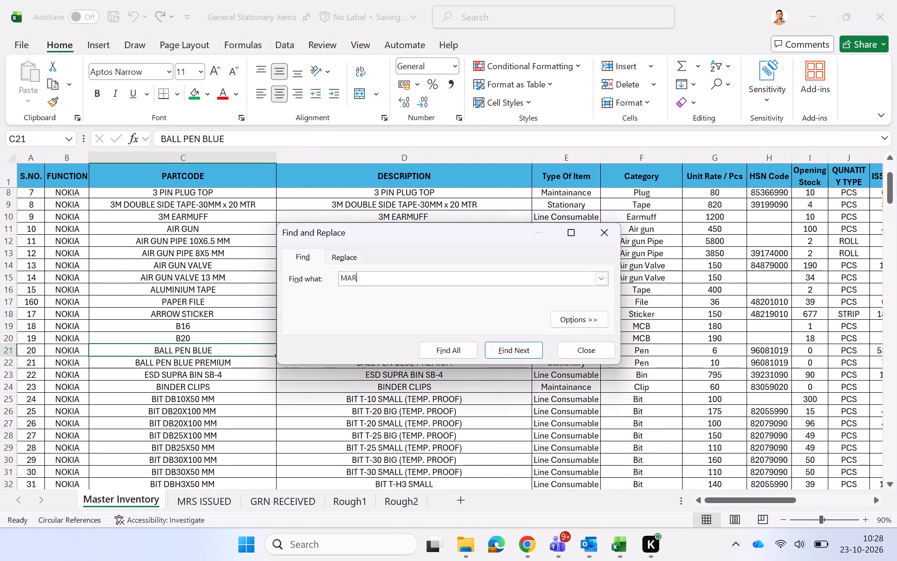
{"action": "key", "text": "Return"}
{"action": "key", "text": "Return"}
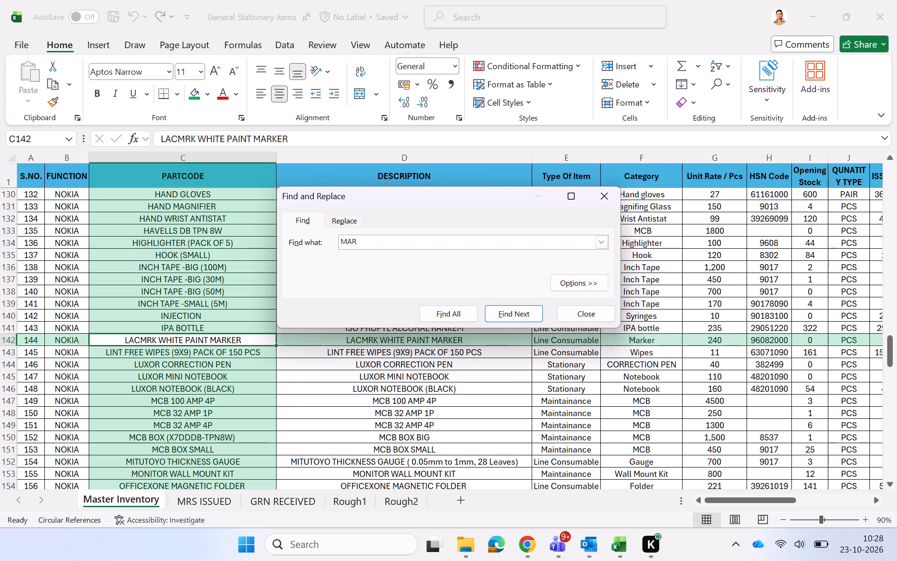
{"action": "left_click", "coordinate": [562, 309]}
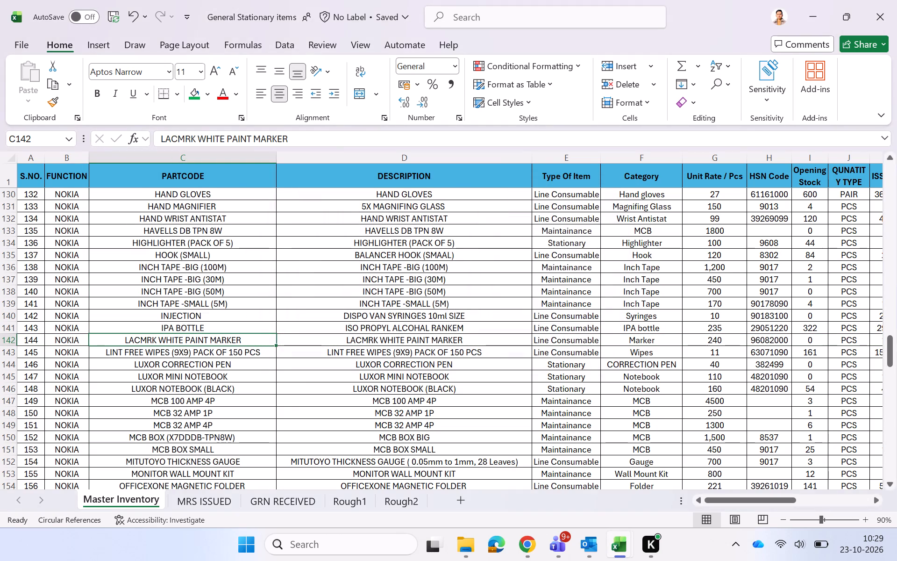
Look through the Master Inventory partcodes from LACMRK WHITE PAINT MARKER to the end of the list.
{"action": "key", "text": "Down"}
{"action": "key", "text": "Down"}
{"action": "key", "text": "Down"}
{"action": "key", "text": "Down"}
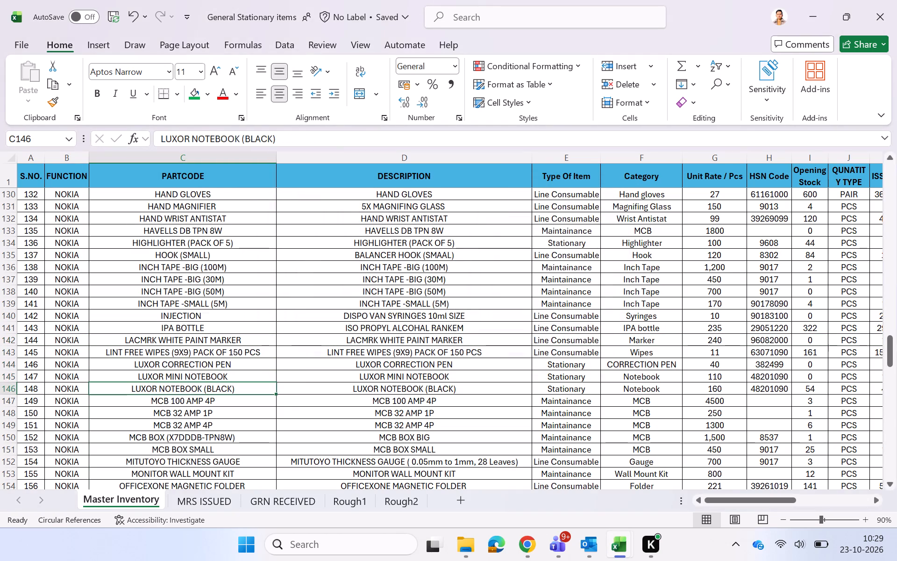
{"action": "key", "text": "Up"}
{"action": "key", "text": "Up"}
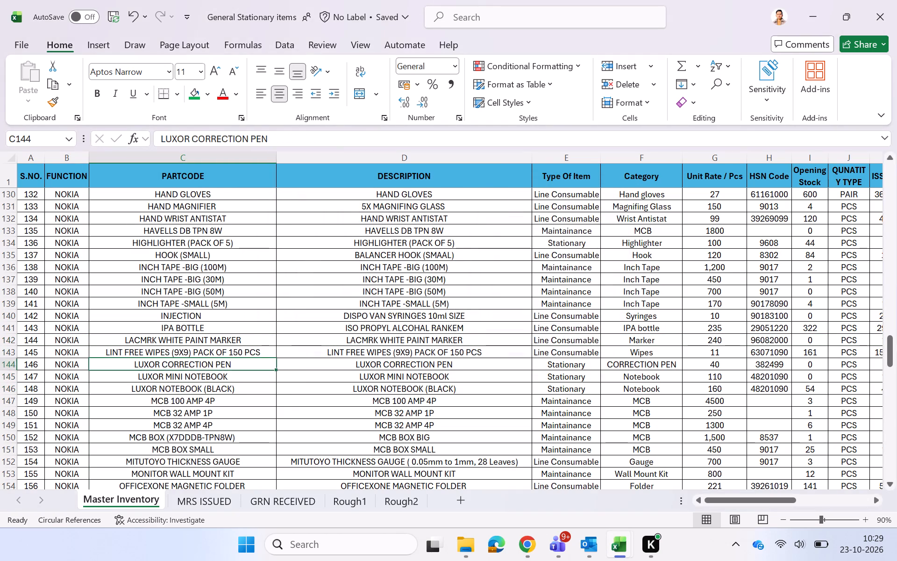
{"action": "scroll", "coordinate": [562, 309], "scroll_direction": "down", "scroll_amount": 2}
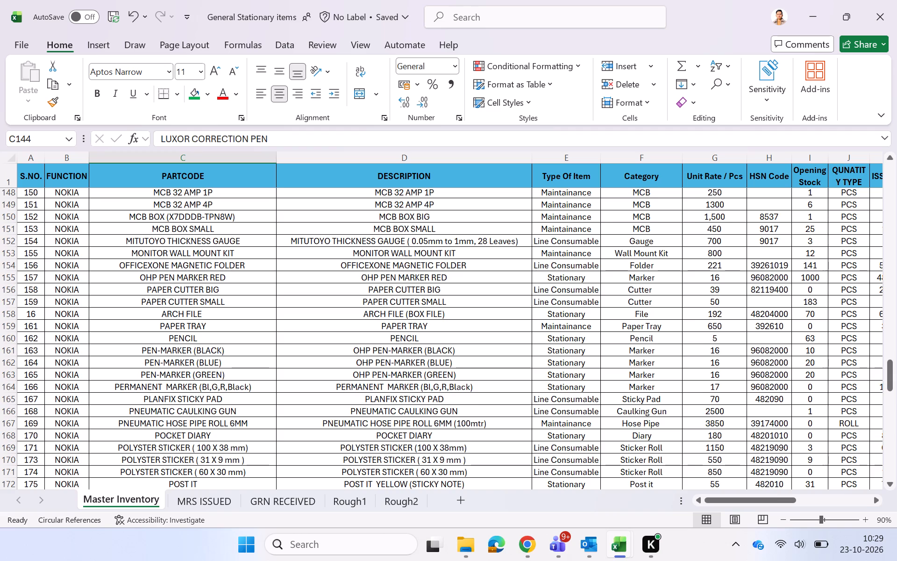
{"action": "scroll", "coordinate": [245, 367], "scroll_direction": "down", "scroll_amount": 5}
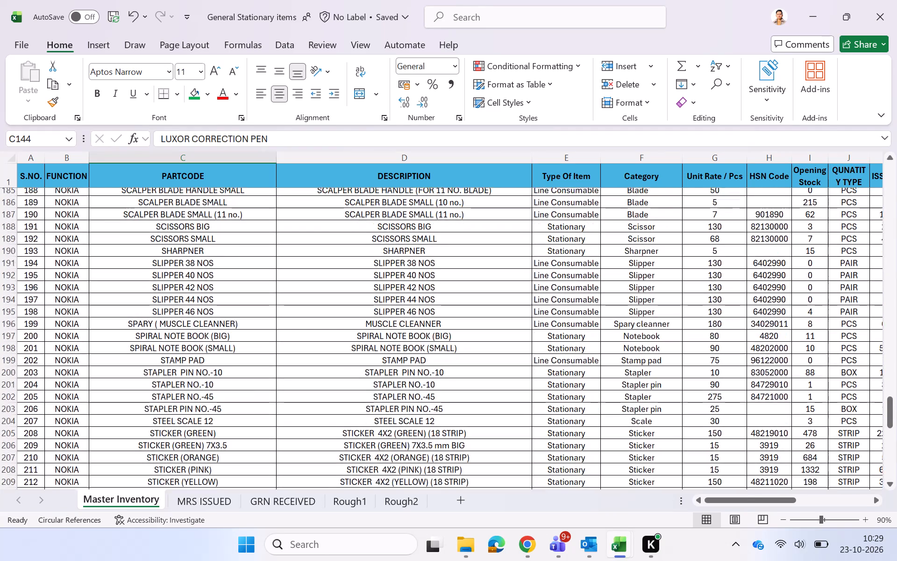
{"action": "scroll", "coordinate": [245, 367], "scroll_direction": "down", "scroll_amount": 4}
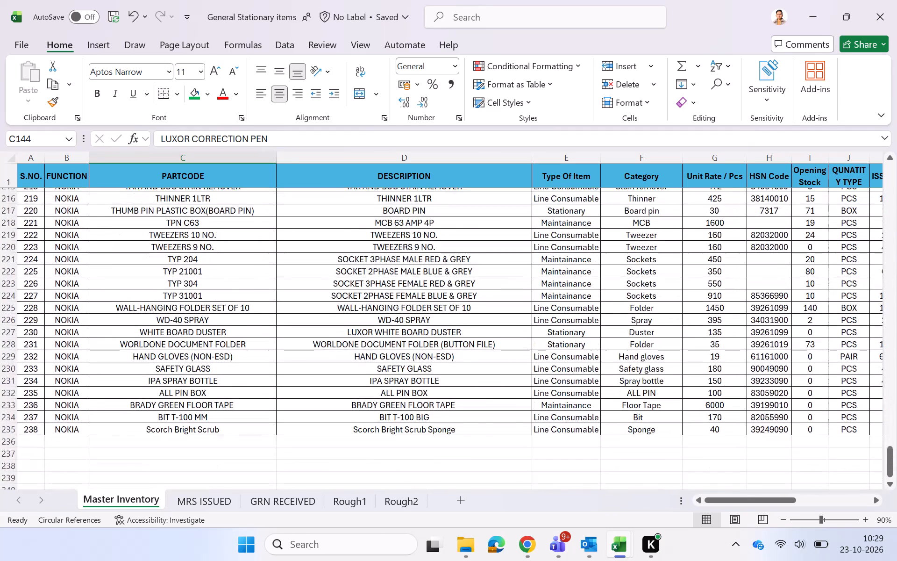
Go back to the start of the Master Inventory list and scan its partcodes for the red OHP pen marker.
{"action": "scroll", "coordinate": [245, 367], "scroll_direction": "up", "scroll_amount": 20}
{"action": "scroll", "coordinate": [245, 367], "scroll_direction": "up", "scroll_amount": 1}
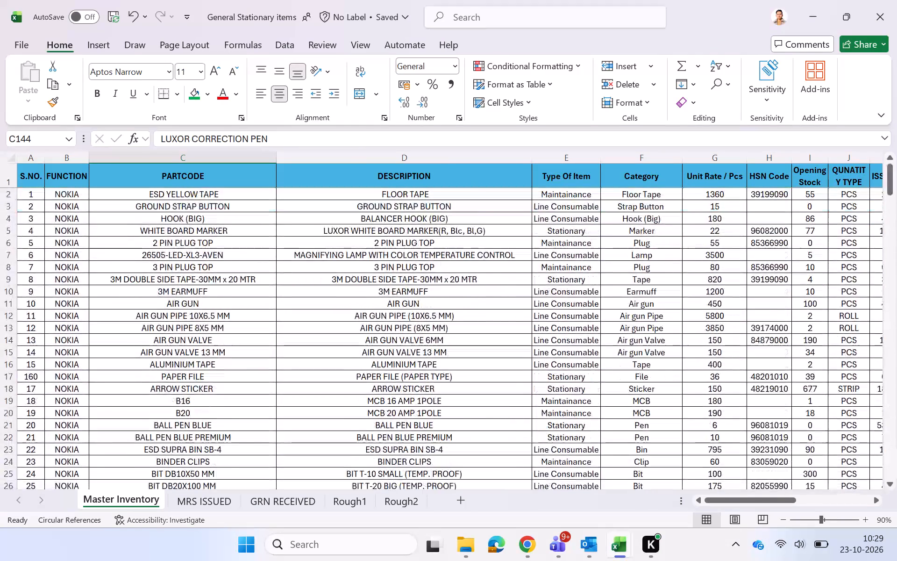
{"action": "scroll", "coordinate": [245, 367], "scroll_direction": "down", "scroll_amount": 4}
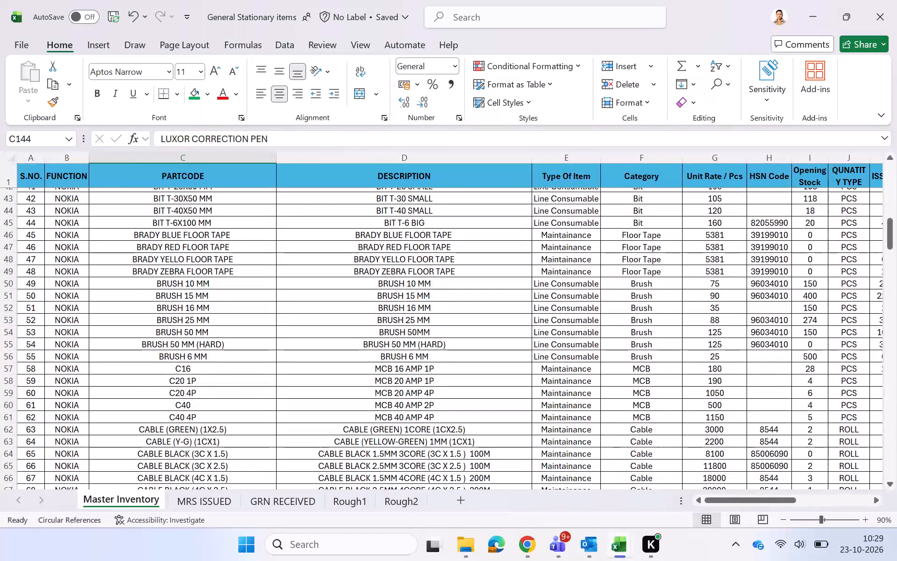
{"action": "scroll", "coordinate": [245, 367], "scroll_direction": "down", "scroll_amount": 3}
{"action": "left_click", "coordinate": [245, 367]}
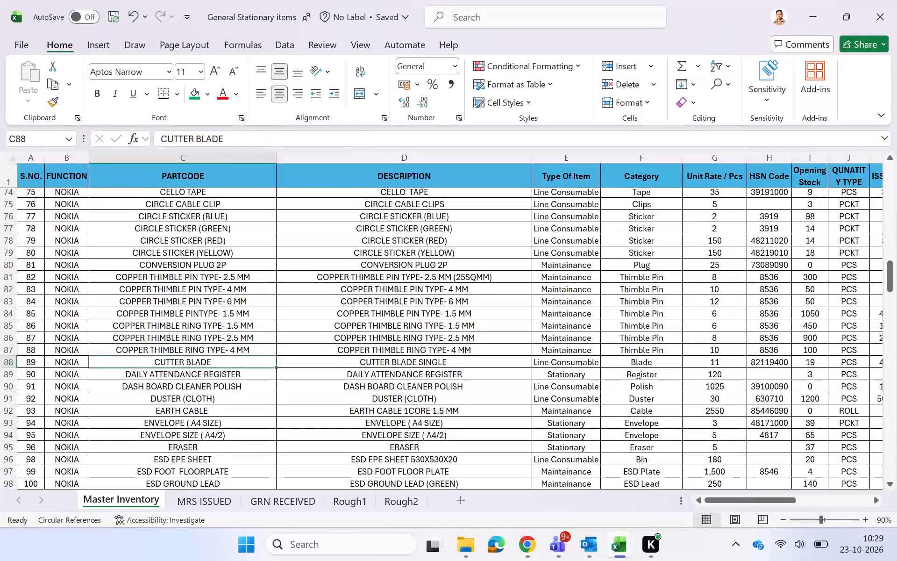
{"action": "scroll", "coordinate": [234, 419], "scroll_direction": "down", "scroll_amount": 3}
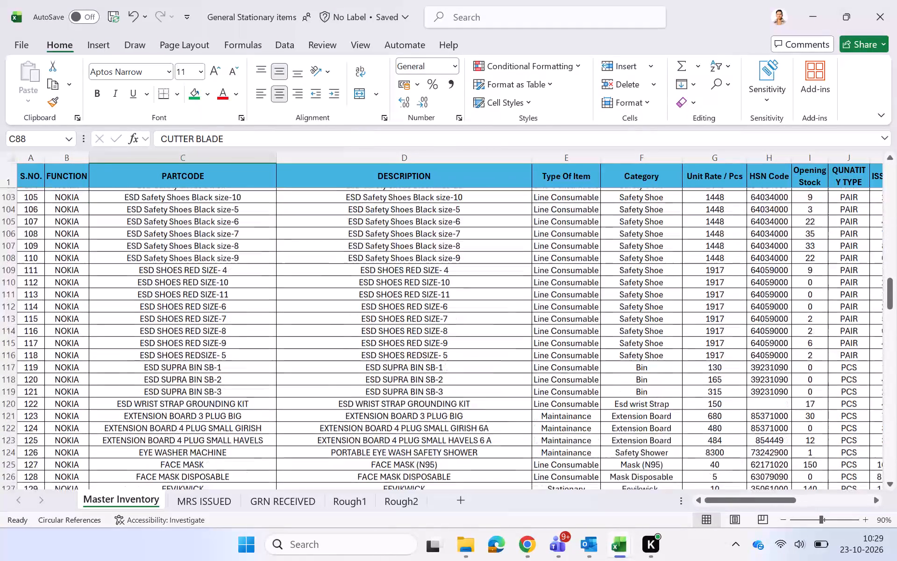
{"action": "scroll", "coordinate": [234, 419], "scroll_direction": "down", "scroll_amount": 1}
{"action": "scroll", "coordinate": [249, 352], "scroll_direction": "down", "scroll_amount": 2}
{"action": "left_click", "coordinate": [235, 345]}
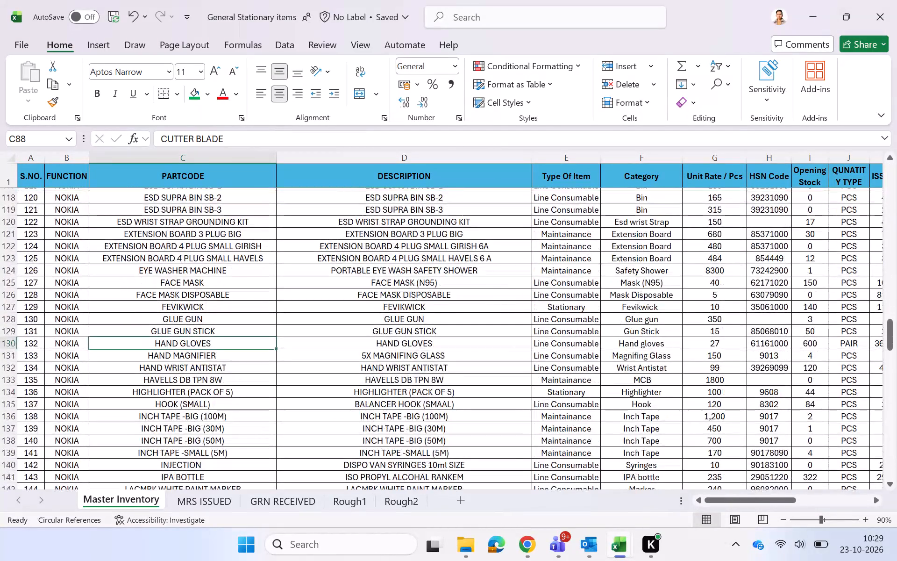
{"action": "scroll", "coordinate": [235, 345], "scroll_direction": "down", "scroll_amount": 2}
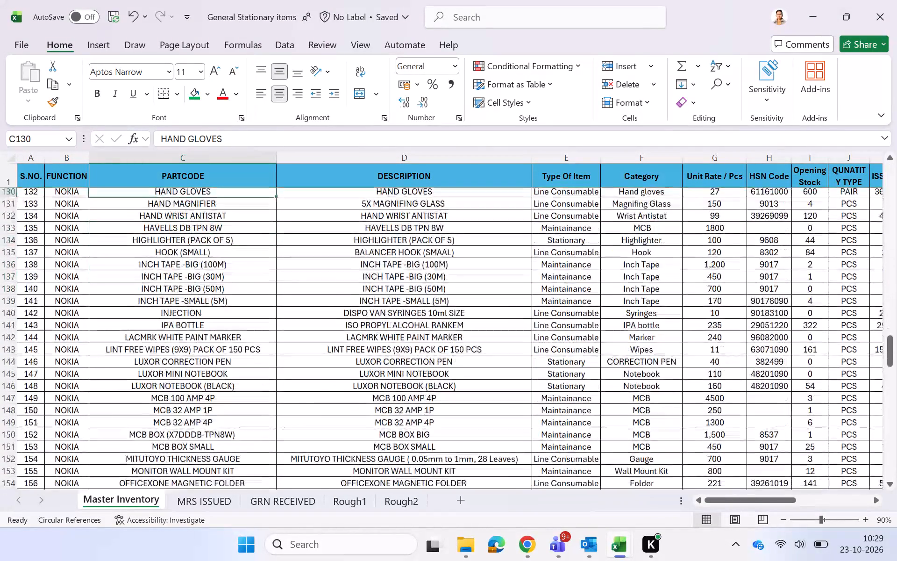
{"action": "scroll", "coordinate": [235, 345], "scroll_direction": "down", "scroll_amount": 1}
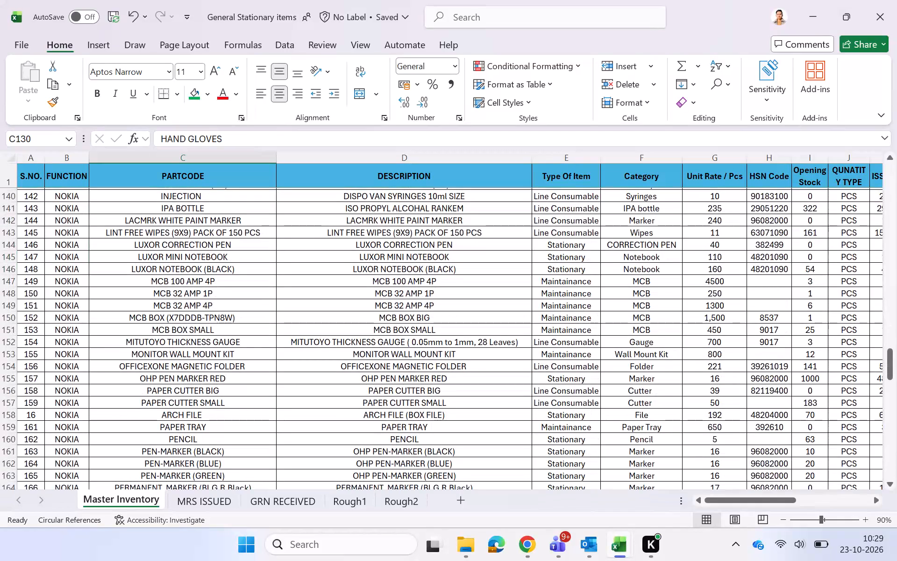
{"action": "scroll", "coordinate": [235, 345], "scroll_direction": "down", "scroll_amount": 1}
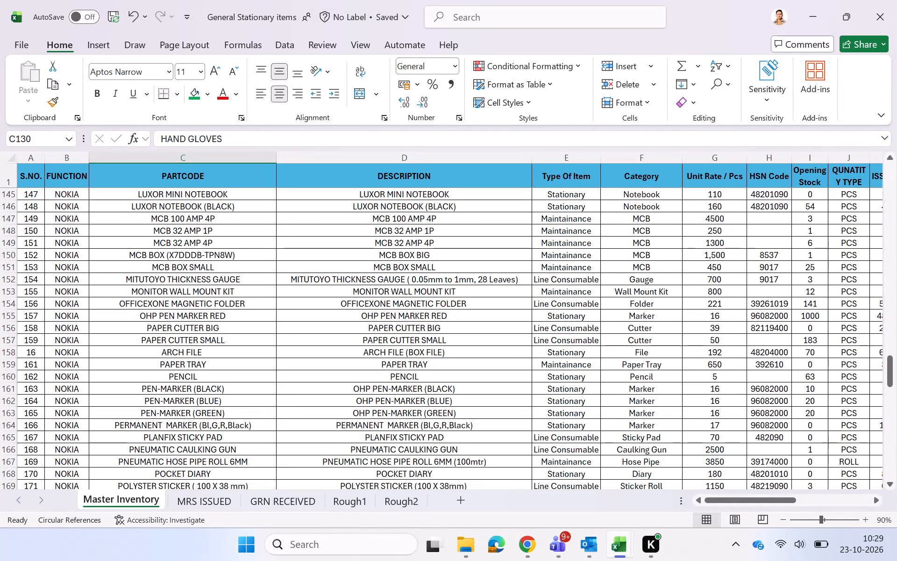
Check the balance stock of OHP PEN MARKER RED in the Master Inventory sheet.
{"action": "left_click", "coordinate": [249, 315]}
{"action": "key", "text": "Right"}
{"action": "key", "text": "Right"}
{"action": "key", "text": "Right"}
{"action": "key", "text": "Right"}
{"action": "key", "text": "Right"}
{"action": "key", "text": "Right"}
{"action": "key", "text": "Right"}
{"action": "key", "text": "Right"}
{"action": "key", "text": "Right"}
{"action": "key", "text": "Right"}
{"action": "key", "text": "Right"}
{"action": "key", "text": "Right"}
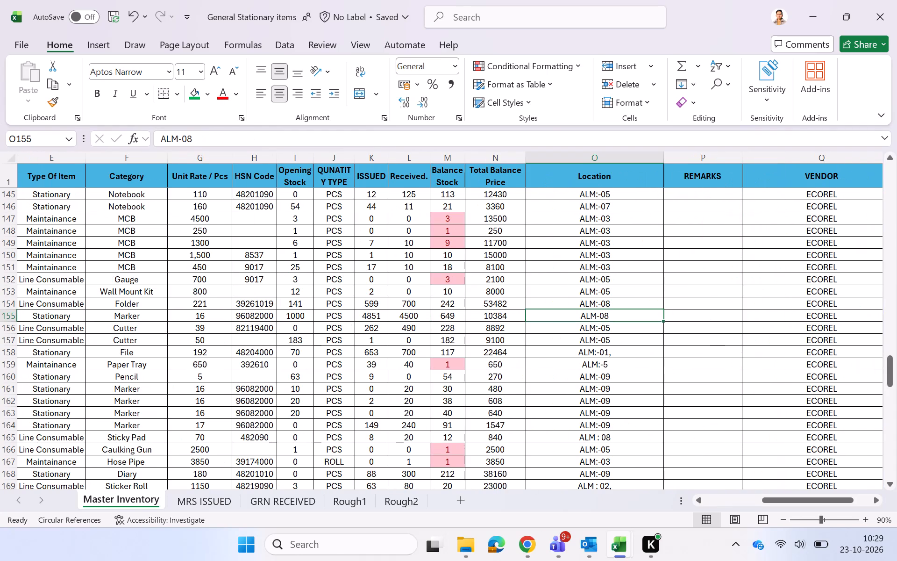
{"action": "key", "text": "Left"}
{"action": "key", "text": "Left"}
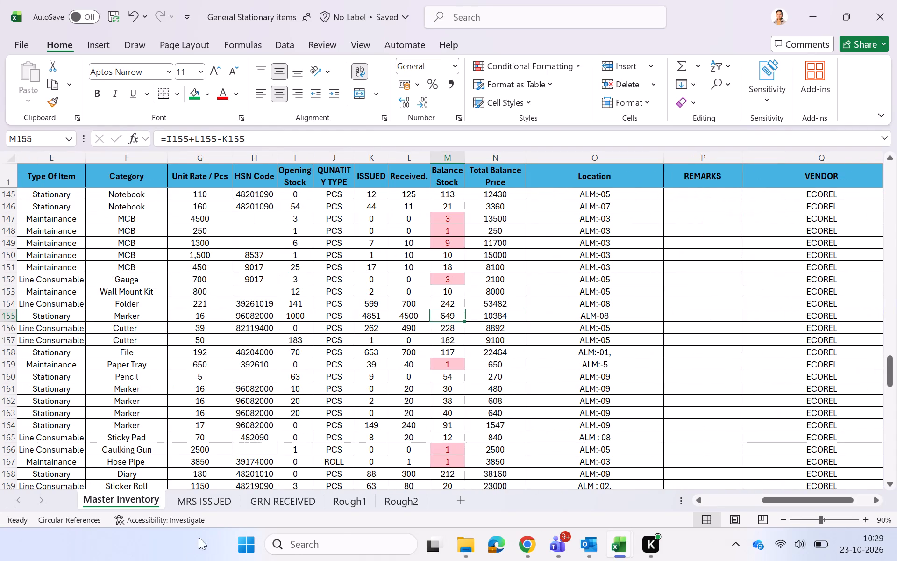
Filter the PARTCODE column of the MRS ISSUED sheet to OHP PEN MARKER RED, searching the filter for "PEN".
{"action": "left_click", "coordinate": [200, 504]}
{"action": "left_click", "coordinate": [404, 173]}
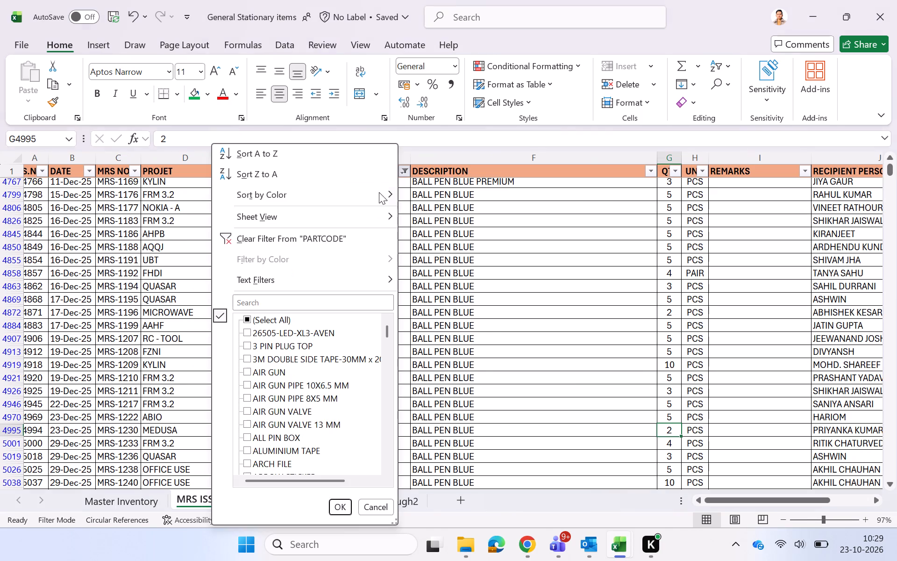
{"action": "left_click", "coordinate": [293, 300]}
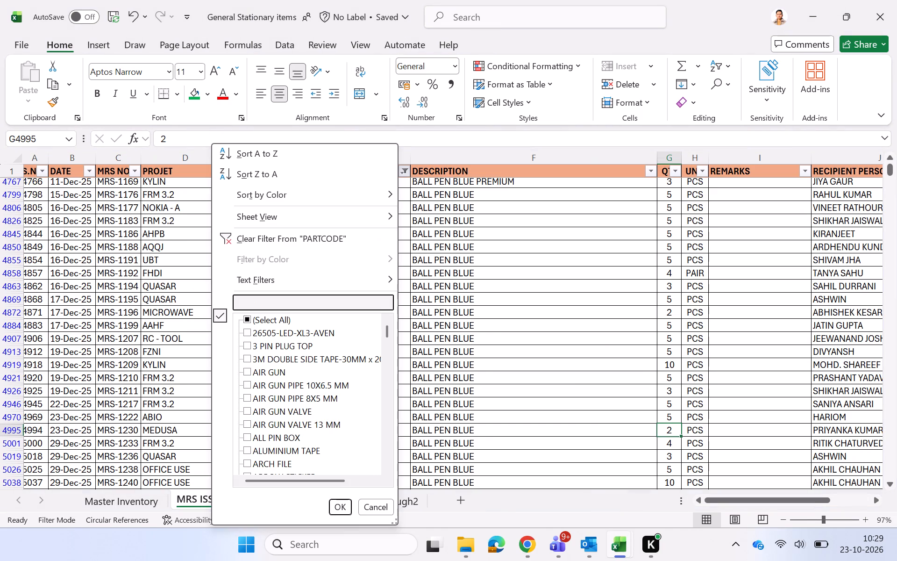
{"action": "type", "text": "PEN"}
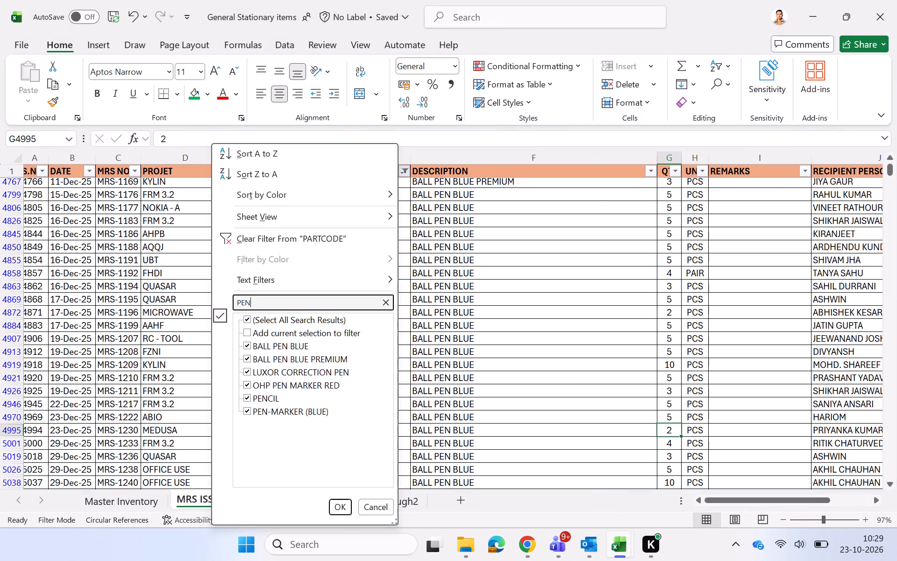
{"action": "double_click", "coordinate": [286, 310]}
{"action": "left_click", "coordinate": [293, 317]}
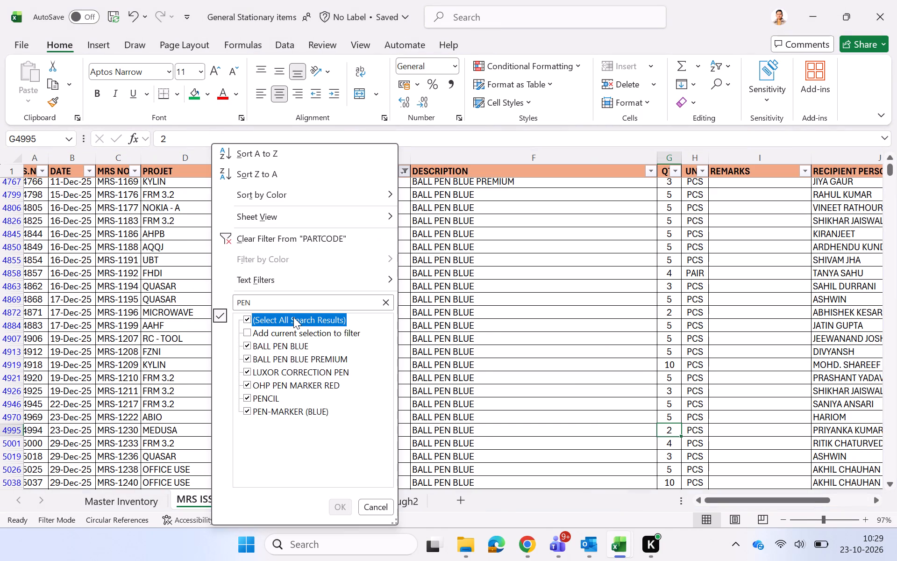
{"action": "left_click", "coordinate": [302, 381]}
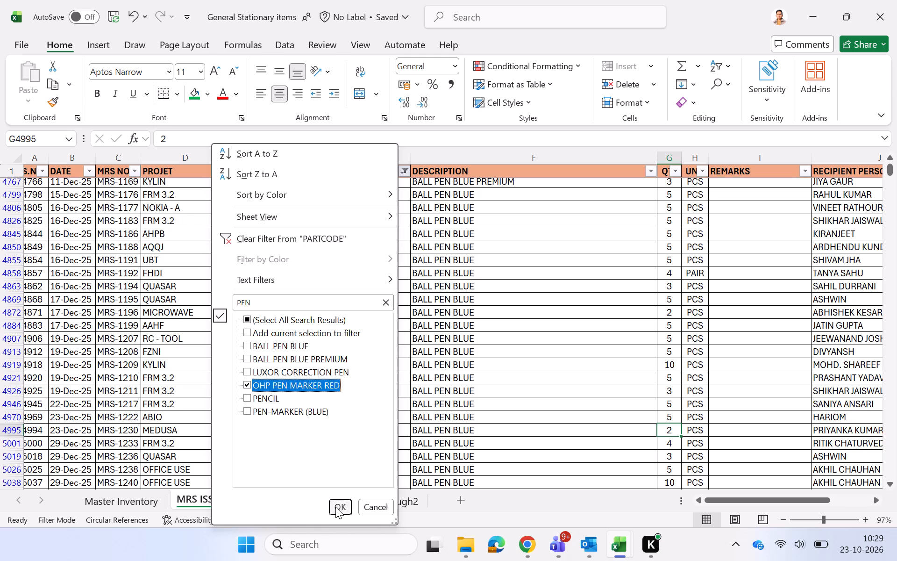
{"action": "left_click", "coordinate": [335, 507]}
{"action": "scroll", "coordinate": [390, 337], "scroll_direction": "up", "scroll_amount": 20}
{"action": "scroll", "coordinate": [390, 337], "scroll_direction": "up", "scroll_amount": 14}
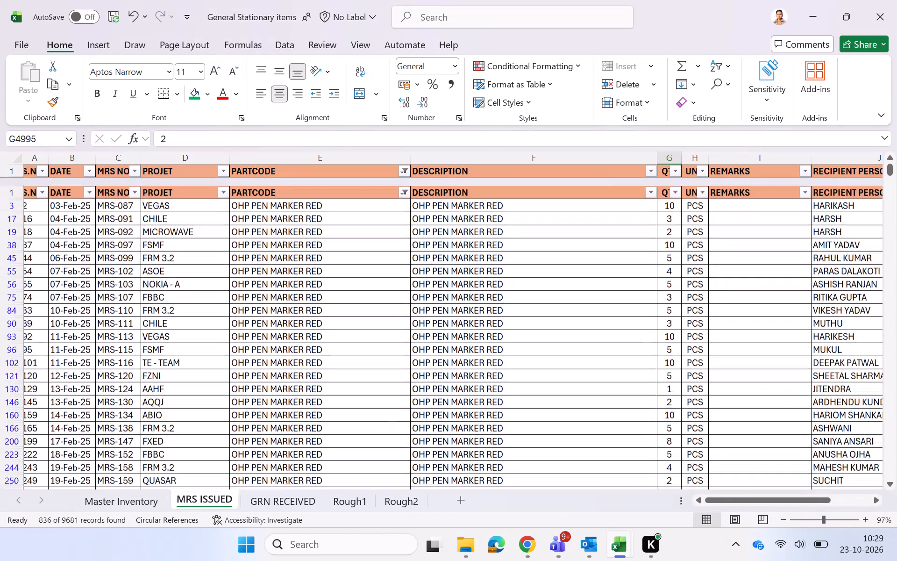
Set the QTY of the OHP PEN MARKER RED entries under MRS-091 and MRS-092 to 5 each.
{"action": "left_click", "coordinate": [666, 194]}
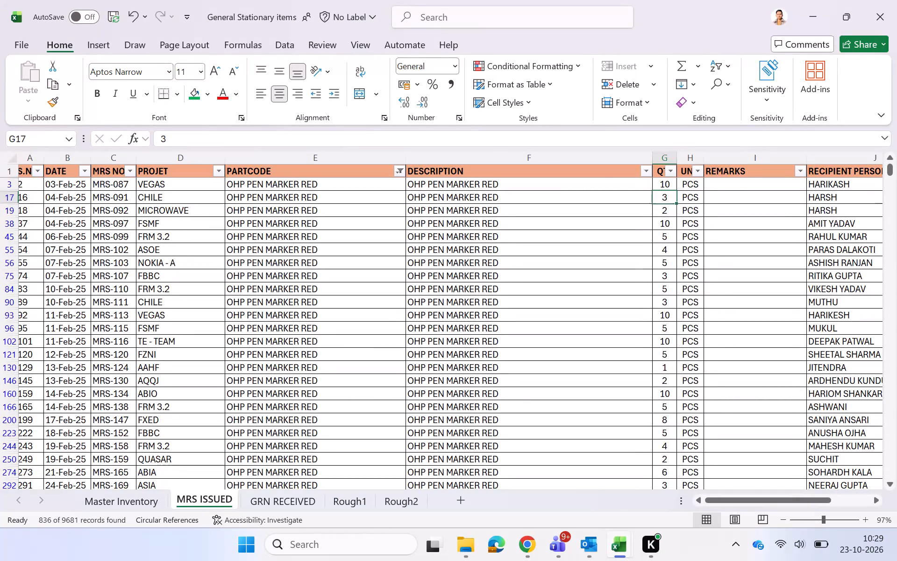
{"action": "key", "text": "5"}
{"action": "key", "text": "Down"}
{"action": "key", "text": "Down"}
{"action": "key", "text": "Up"}
{"action": "key", "text": "5"}
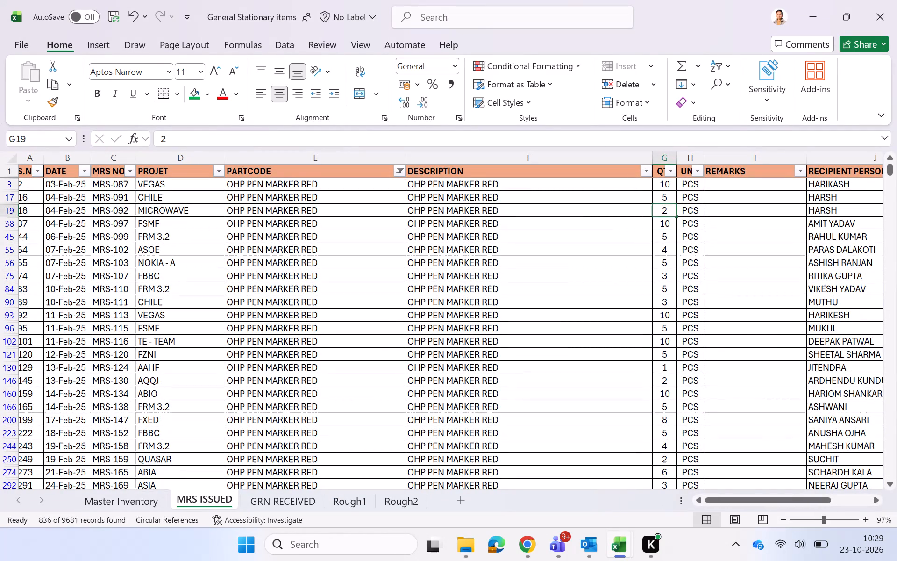
{"action": "key", "text": "Down"}
Set the QTY of the OHP PEN MARKER RED entries under MRS-111 and MRS-130 to 5 each.
{"action": "key", "text": "Down"}
{"action": "key", "text": "Down"}
{"action": "key", "text": "Down"}
{"action": "key", "text": "Down"}
{"action": "key", "text": "Down"}
{"action": "key", "text": "Down"}
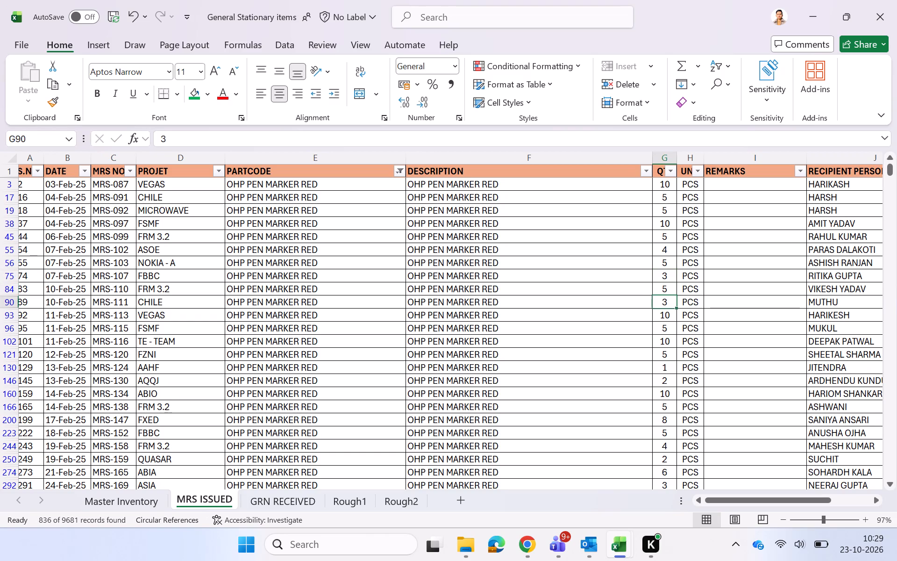
{"action": "key", "text": "5"}
{"action": "key", "text": "Down"}
{"action": "key", "text": "Down"}
{"action": "key", "text": "Down"}
{"action": "key", "text": "Down"}
{"action": "key", "text": "Down"}
{"action": "key", "text": "Down"}
{"action": "key", "text": "5"}
{"action": "key", "text": "Down"}
Set the QTY of the skipped OHP PEN MARKER RED entries under MRS-124 and MRS-107 to 5 each.
{"action": "key", "text": "Down"}
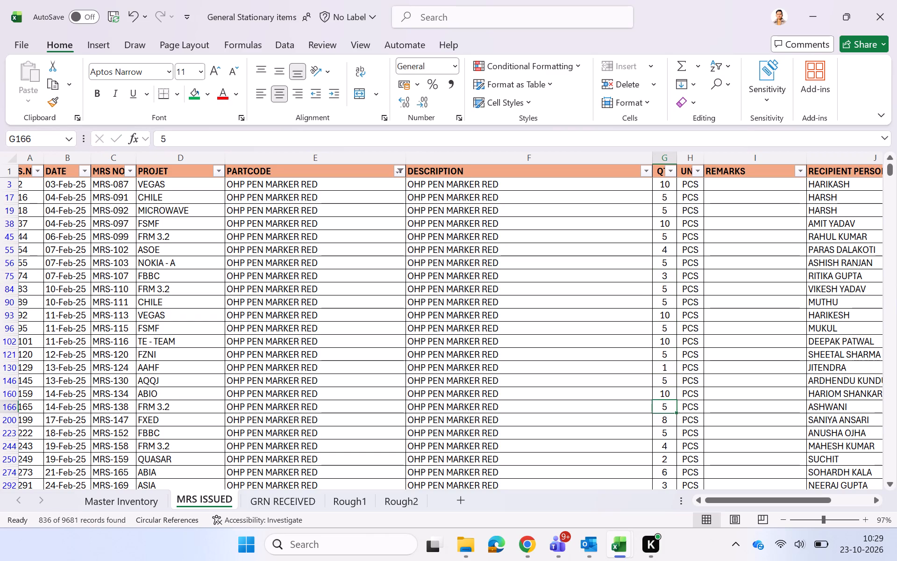
{"action": "key", "text": "Up"}
{"action": "key", "text": "Up"}
{"action": "key", "text": "Up"}
{"action": "key", "text": "5"}
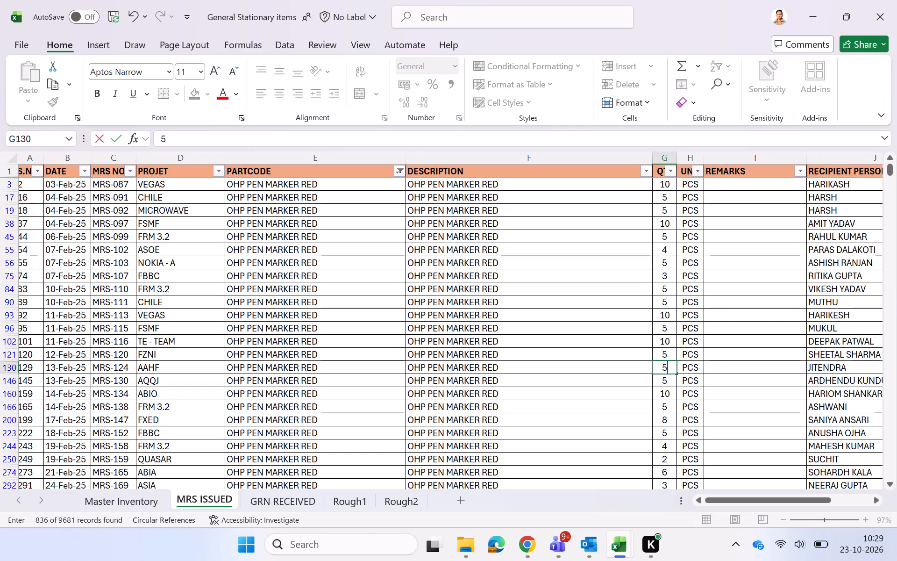
{"action": "key", "text": "Down"}
{"action": "key", "text": "Down"}
{"action": "scroll", "coordinate": [666, 194], "scroll_direction": "down", "scroll_amount": 1}
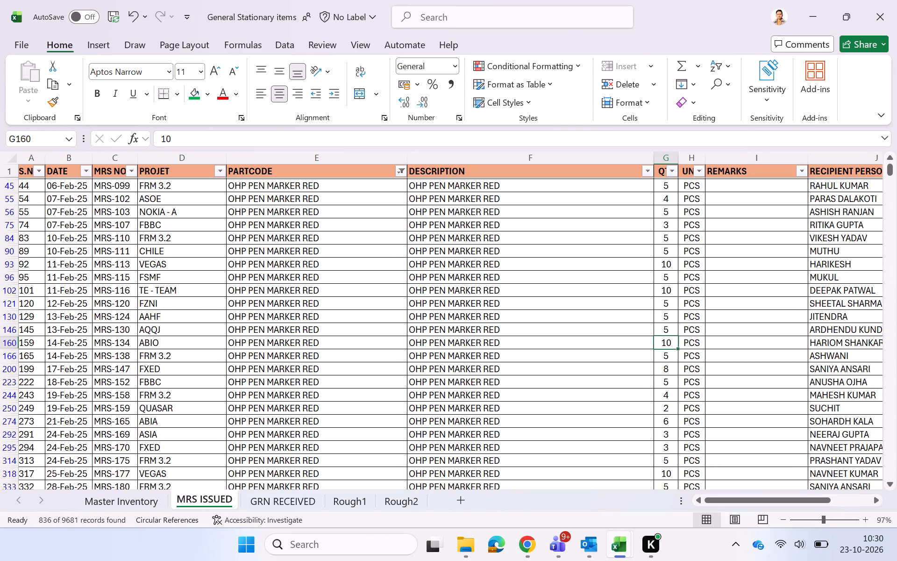
{"action": "left_click", "coordinate": [677, 223]}
{"action": "key", "text": "5"}
{"action": "key", "text": "Down"}
Review the OHP PEN MARKER RED quantities from MRS-110 through MRS-202.
{"action": "key", "text": "Down"}
{"action": "key", "text": "Down"}
{"action": "key", "text": "Down"}
{"action": "key", "text": "Down"}
{"action": "key", "text": "Down"}
{"action": "key", "text": "Down"}
{"action": "key", "text": "Down"}
{"action": "key", "text": "Down"}
{"action": "key", "text": "Down"}
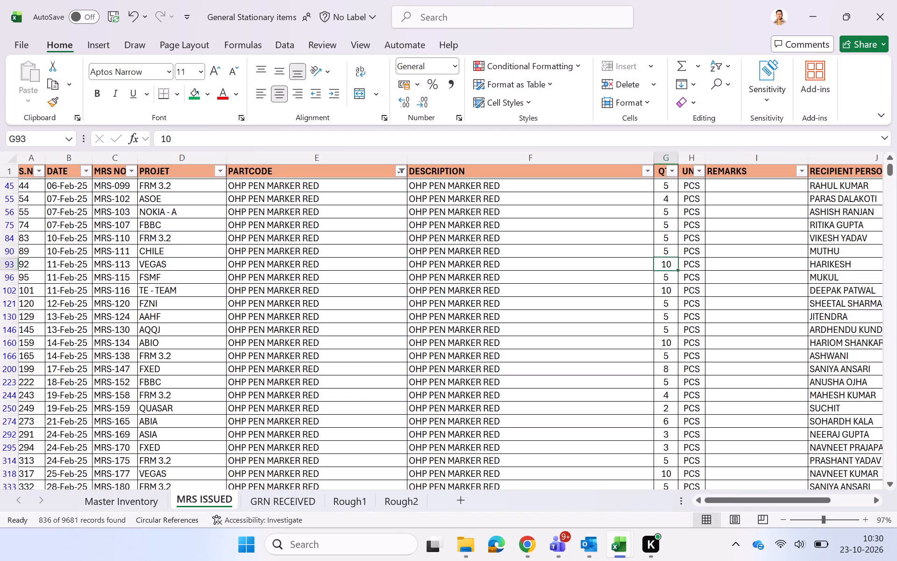
{"action": "key", "text": "Down"}
{"action": "key", "text": "Down"}
{"action": "key", "text": "Down"}
{"action": "key", "text": "Down"}
{"action": "key", "text": "Down"}
{"action": "key", "text": "Down"}
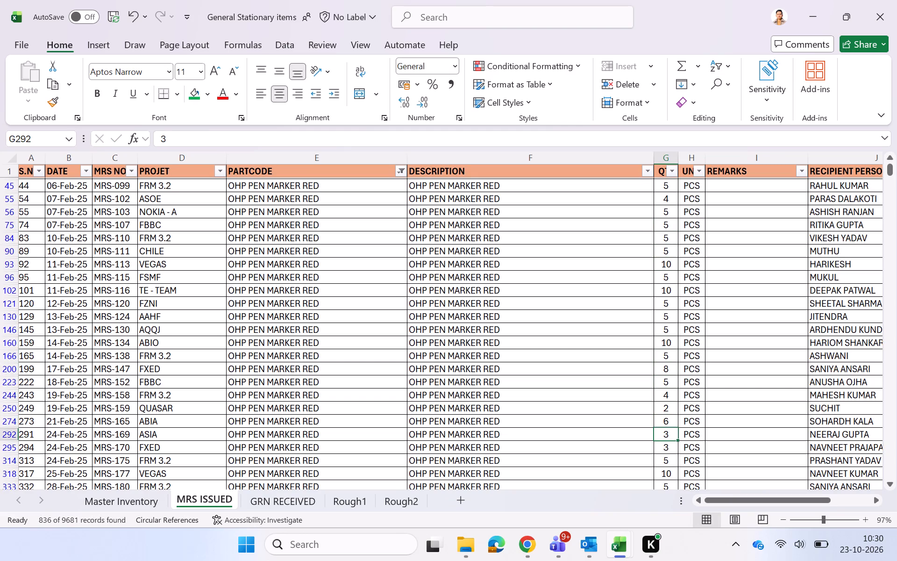
{"action": "scroll", "coordinate": [677, 223], "scroll_direction": "down", "scroll_amount": 2}
{"action": "key", "text": "Down"}
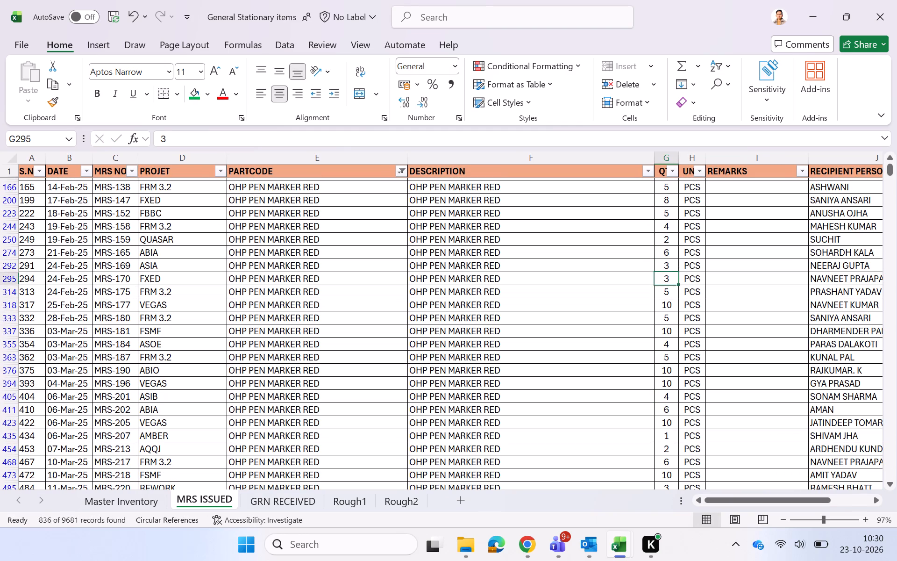
{"action": "key", "text": "Down"}
{"action": "key", "text": "Down"}
{"action": "key", "text": "Down"}
{"action": "key", "text": "Down"}
{"action": "key", "text": "Down"}
{"action": "key", "text": "Down"}
{"action": "key", "text": "Down"}
{"action": "key", "text": "Down"}
{"action": "key", "text": "Down"}
{"action": "key", "text": "Down"}
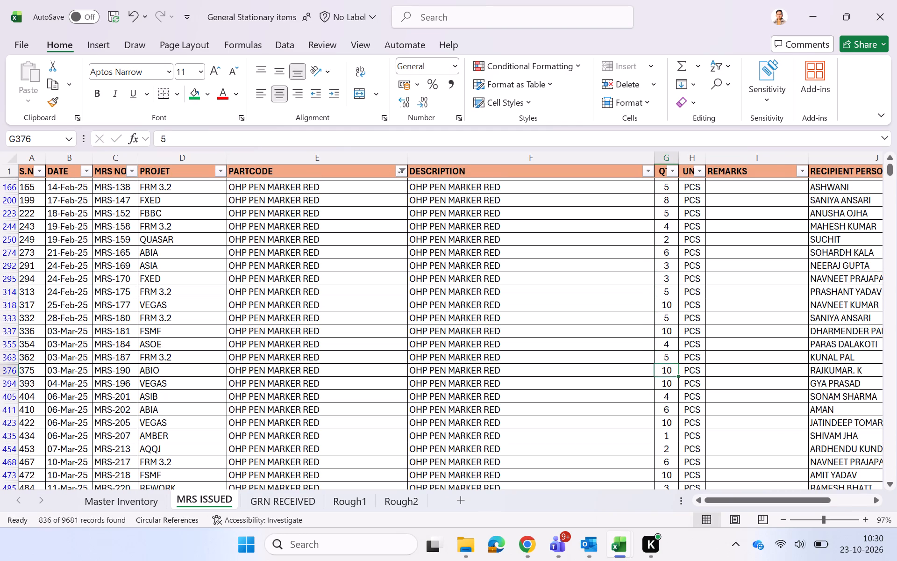
Set the QTY of the OHP PEN MARKER RED entries under MRS-207, MRS-213 and MRS-220 to 5 each.
{"action": "key", "text": "Down"}
{"action": "key", "text": "Down"}
{"action": "key", "text": "5"}
{"action": "key", "text": "Down"}
{"action": "key", "text": "5"}
{"action": "key", "text": "Down"}
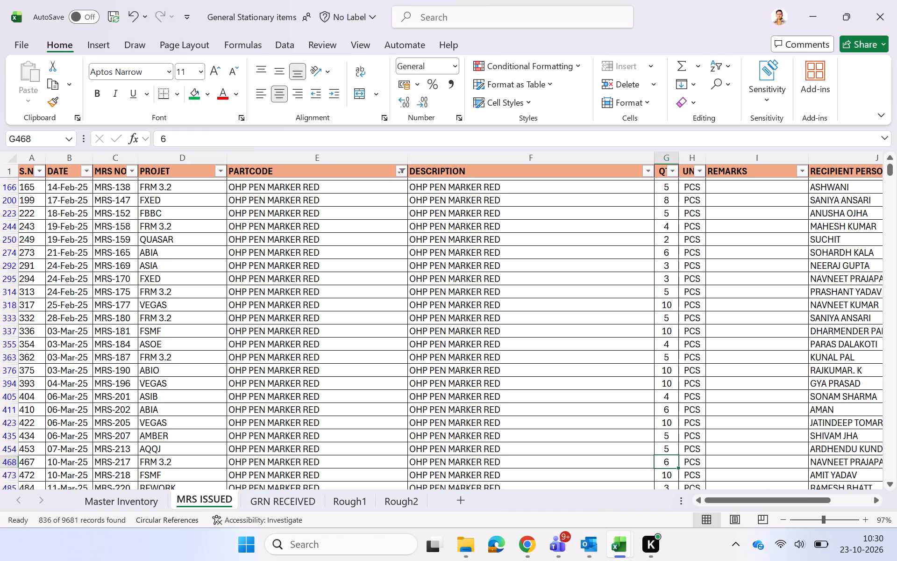
{"action": "scroll", "coordinate": [677, 223], "scroll_direction": "down", "scroll_amount": 3}
{"action": "key", "text": "Down"}
{"action": "key", "text": "Down"}
{"action": "key", "text": "5"}
{"action": "key", "text": "Down"}
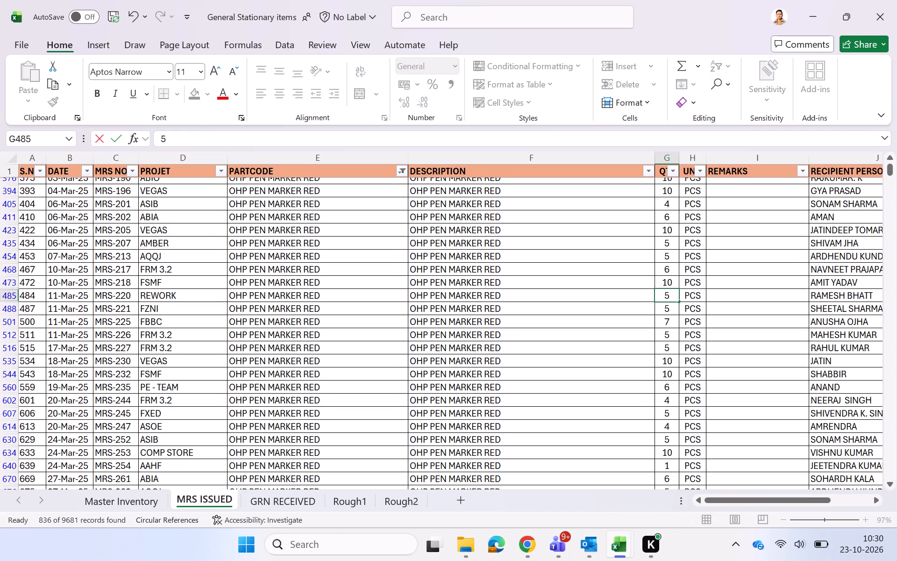
Set the QTY of the OHP PEN MARKER RED entry under MRS-254 to 5.
{"action": "key", "text": "Down"}
{"action": "key", "text": "Down"}
{"action": "key", "text": "Down"}
{"action": "key", "text": "Down"}
{"action": "key", "text": "Down"}
{"action": "key", "text": "Down"}
{"action": "key", "text": "Down"}
{"action": "key", "text": "Down"}
{"action": "key", "text": "Down"}
{"action": "key", "text": "Down"}
{"action": "key", "text": "Down"}
{"action": "key", "text": "Down"}
{"action": "key", "text": "5"}
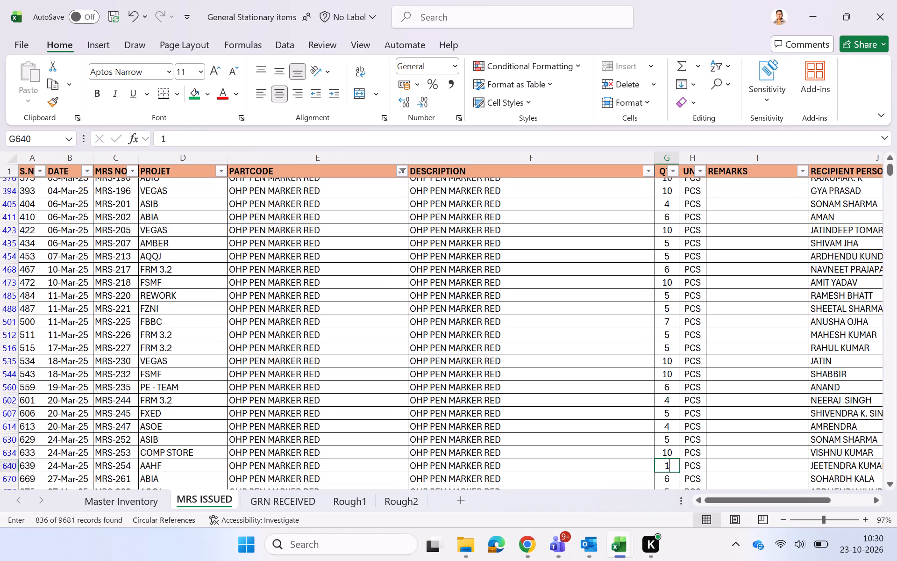
{"action": "scroll", "coordinate": [677, 223], "scroll_direction": "down", "scroll_amount": 3}
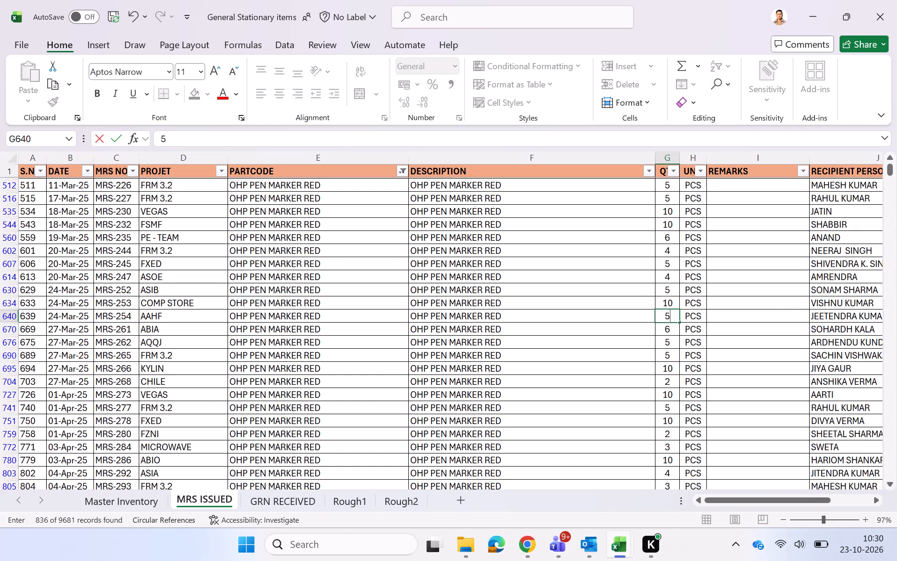
{"action": "key", "text": "Down"}
Set the QTY of the OHP PEN MARKER RED entry under MRS-268 to 5.
{"action": "key", "text": "Down"}
{"action": "key", "text": "Down"}
{"action": "key", "text": "Down"}
{"action": "key", "text": "Down"}
{"action": "key", "text": "Down"}
{"action": "key", "text": "Down"}
{"action": "key", "text": "Down"}
{"action": "key", "text": "Up"}
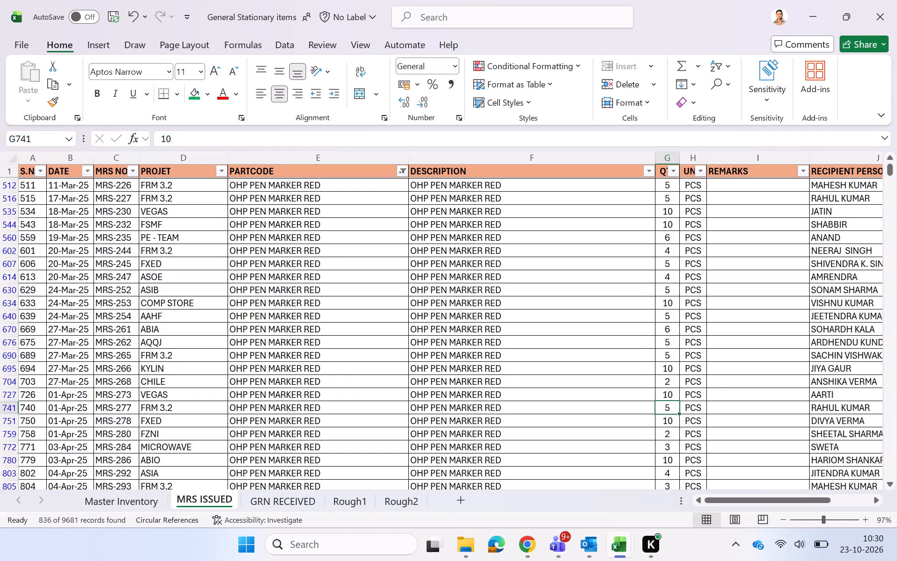
{"action": "key", "text": "Up"}
{"action": "key", "text": "Up"}
{"action": "key", "text": "5"}
{"action": "key", "text": "Down"}
Set the QTY of the OHP PEN MARKER RED entry under MRS-280 to 5.
{"action": "key", "text": "Down"}
{"action": "key", "text": "Down"}
{"action": "key", "text": "Down"}
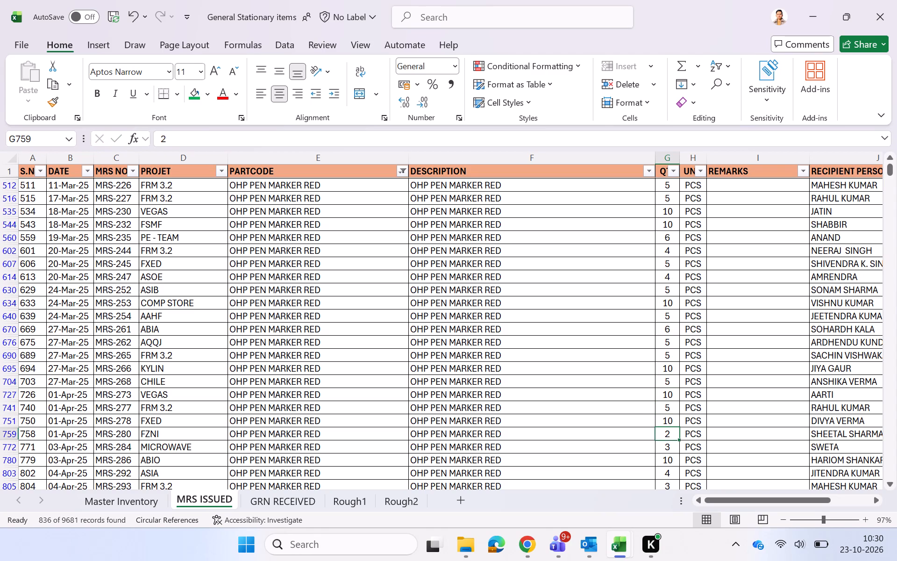
{"action": "key", "text": "5"}
{"action": "key", "text": "Down"}
Set the QTY of the OHP PEN MARKER RED entry under MRS-345 to 5.
{"action": "key", "text": "Down"}
{"action": "scroll", "coordinate": [677, 223], "scroll_direction": "down", "scroll_amount": 2}
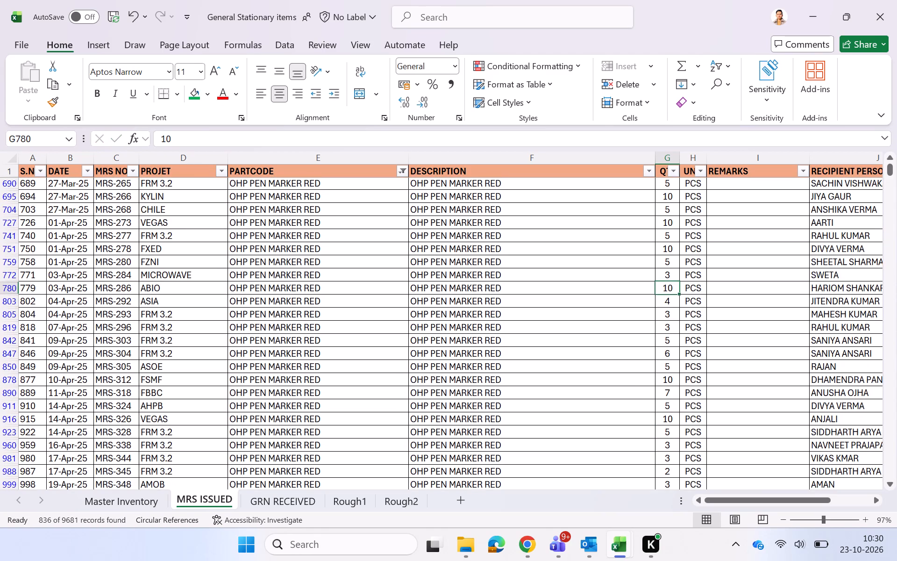
{"action": "key", "text": "Down"}
{"action": "key", "text": "Down"}
{"action": "key", "text": "Down"}
{"action": "key", "text": "Down"}
{"action": "key", "text": "Down"}
{"action": "key", "text": "Down"}
{"action": "key", "text": "Down"}
{"action": "key", "text": "Down"}
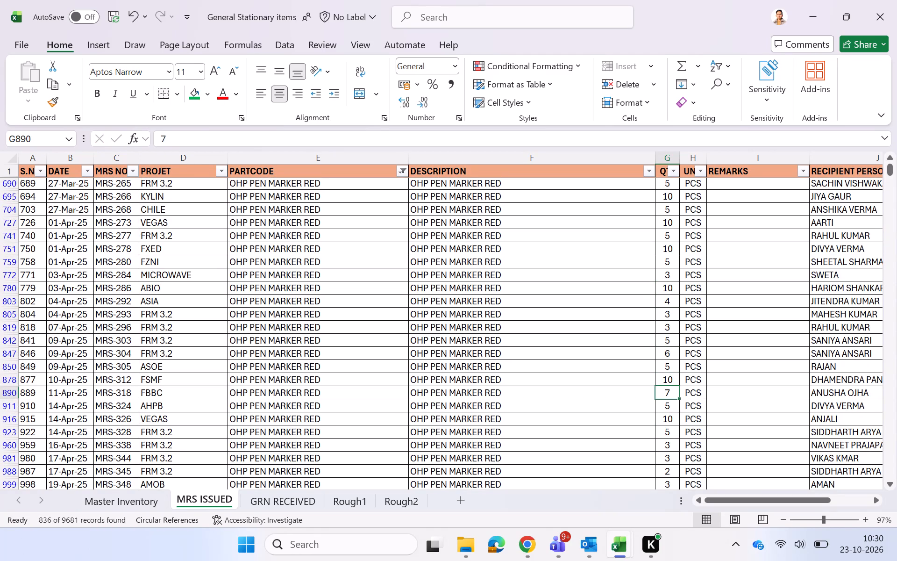
{"action": "key", "text": "Down"}
{"action": "key", "text": "Down"}
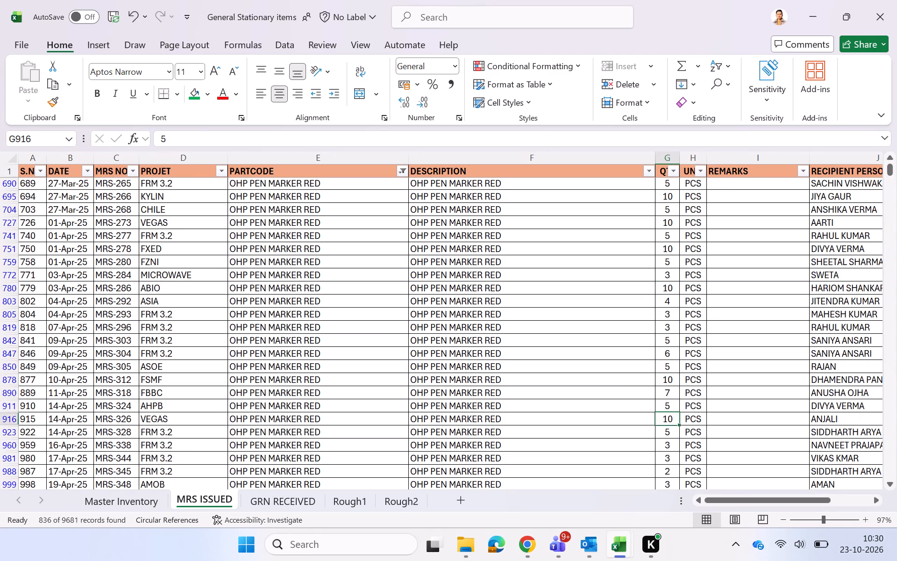
{"action": "key", "text": "Down"}
{"action": "key", "text": "Down"}
{"action": "key", "text": "Down"}
{"action": "key", "text": "Down"}
{"action": "key", "text": "5"}
{"action": "scroll", "coordinate": [677, 223], "scroll_direction": "down", "scroll_amount": 1}
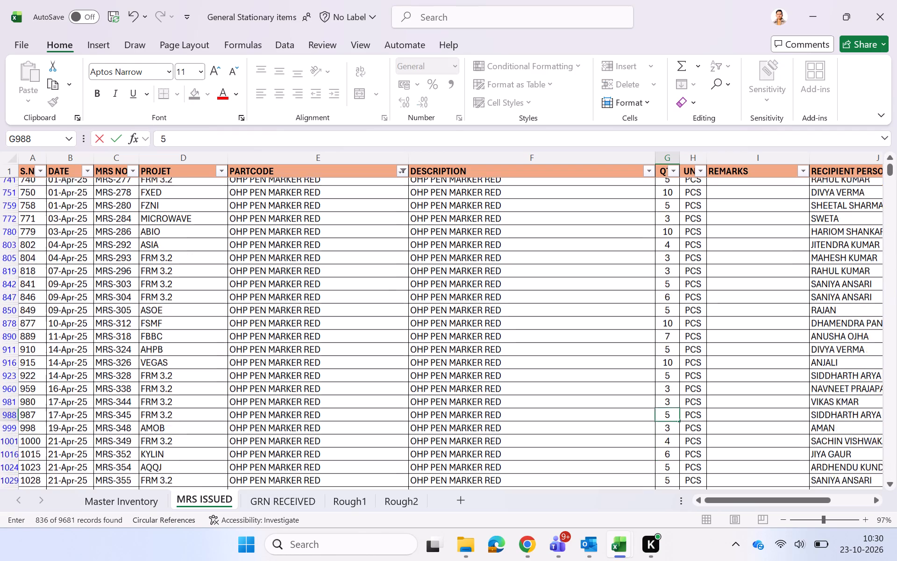
{"action": "scroll", "coordinate": [677, 223], "scroll_direction": "down", "scroll_amount": 1}
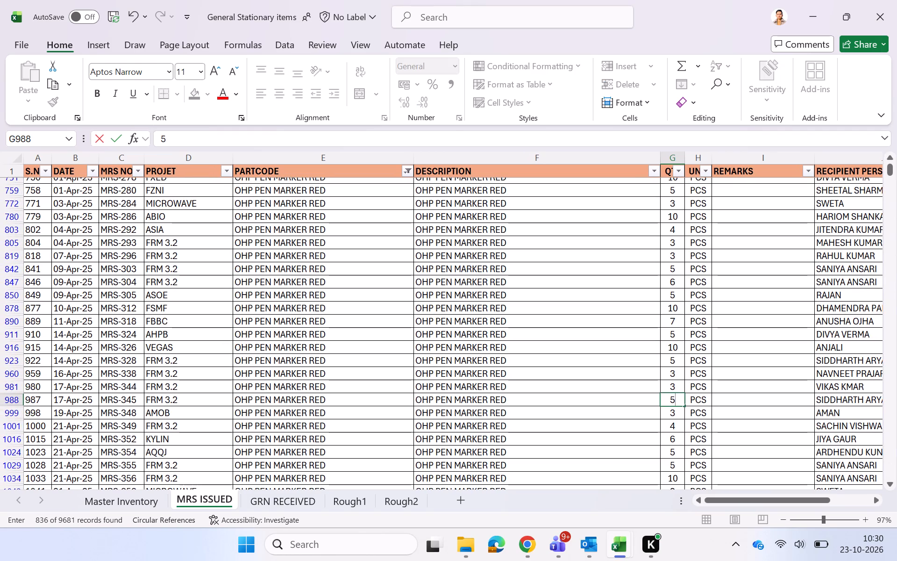
{"action": "scroll", "coordinate": [677, 223], "scroll_direction": "down", "scroll_amount": 1}
{"action": "key", "text": "Down"}
Set the QTY of the OHP PEN MARKER RED entry under MRS-360 to 5.
{"action": "key", "text": "Down"}
{"action": "key", "text": "Down"}
{"action": "key", "text": "Down"}
{"action": "key", "text": "Down"}
{"action": "key", "text": "Down"}
{"action": "key", "text": "Down"}
{"action": "key", "text": "Down"}
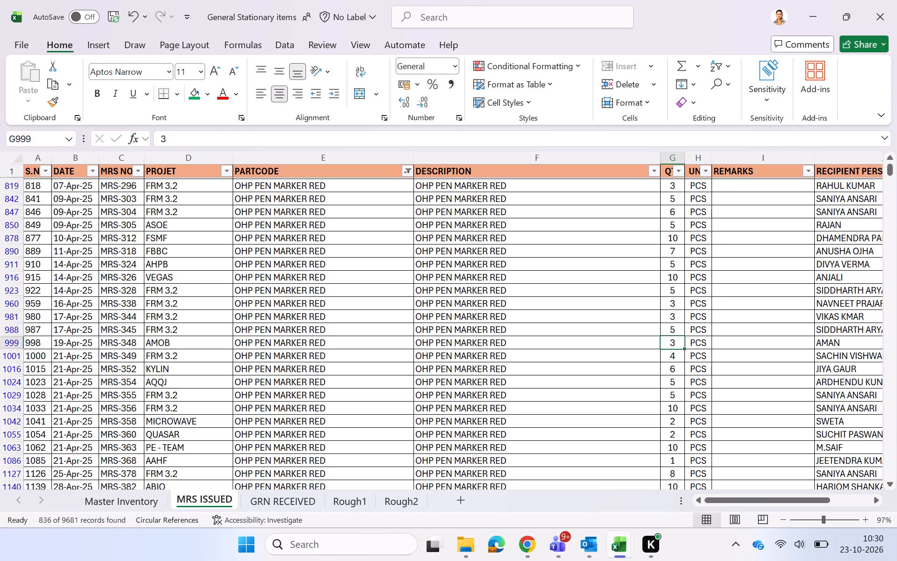
{"action": "key", "text": "Up"}
{"action": "key", "text": "Up"}
{"action": "key", "text": "Down"}
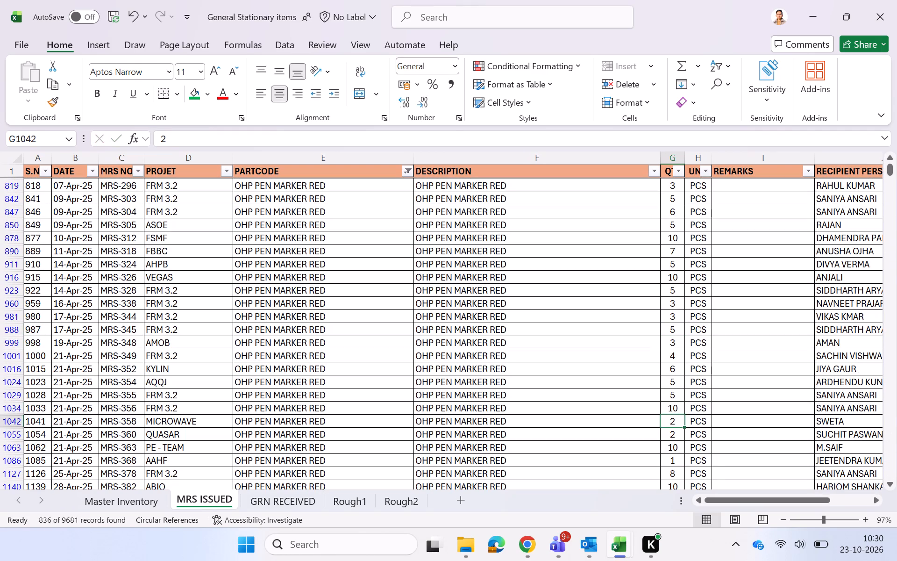
{"action": "key", "text": "Down"}
{"action": "key", "text": "5"}
{"action": "key", "text": "Down"}
Set the QTY of the OHP PEN MARKER RED entry under MRS-368 to 5.
{"action": "key", "text": "Down"}
{"action": "key", "text": "Down"}
{"action": "key", "text": "Up"}
{"action": "key", "text": "5"}
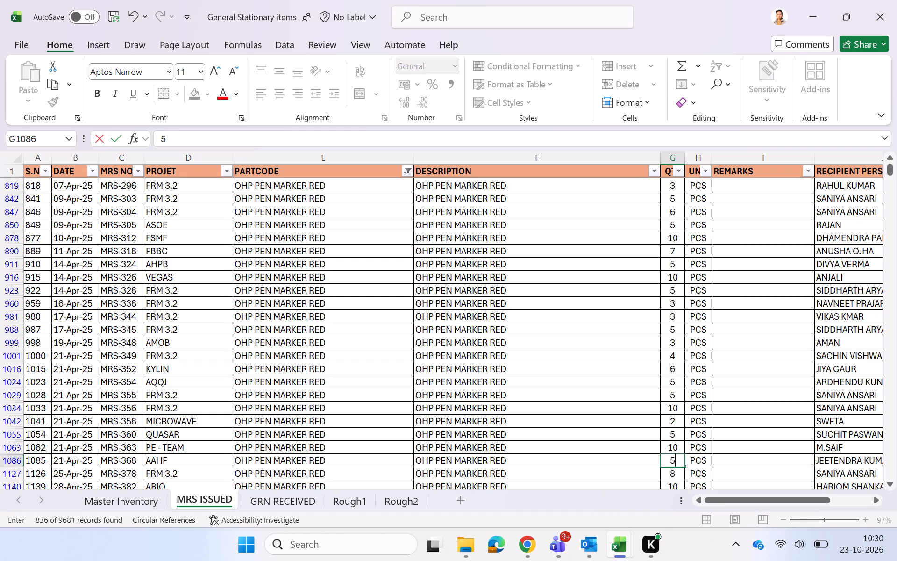
{"action": "scroll", "coordinate": [677, 223], "scroll_direction": "down", "scroll_amount": 2}
{"action": "key", "text": "Down"}
Set the QTY of the OHP PEN MARKER RED entry under MRS-406 to 5.
{"action": "key", "text": "Down"}
{"action": "key", "text": "Down"}
{"action": "key", "text": "Down"}
{"action": "key", "text": "Down"}
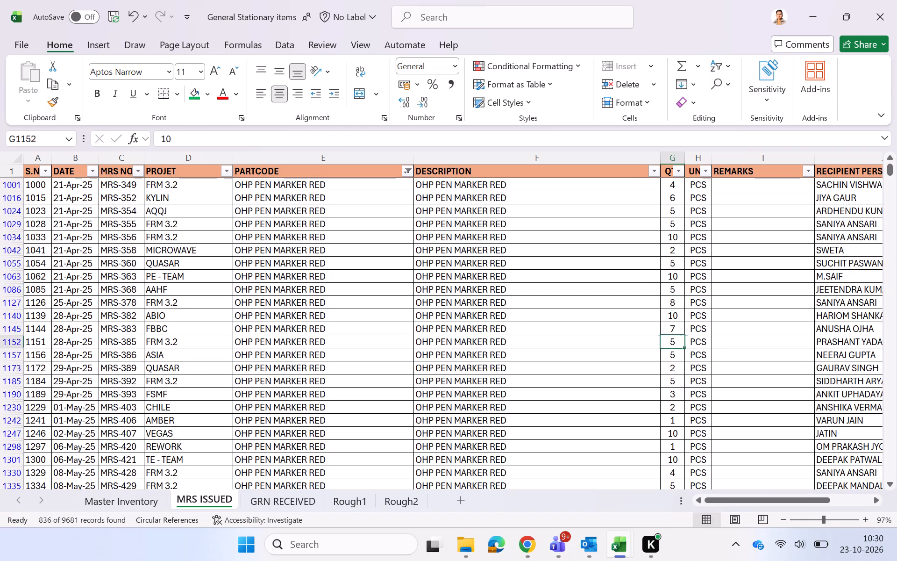
{"action": "key", "text": "Down"}
{"action": "key", "text": "Down"}
{"action": "key", "text": "Down"}
{"action": "key", "text": "Down"}
{"action": "key", "text": "Down"}
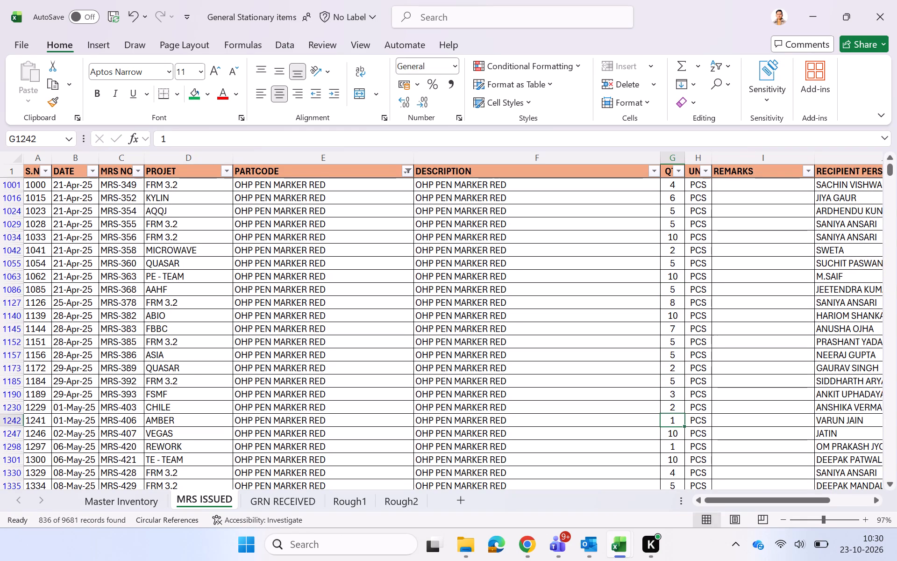
{"action": "key", "text": "5"}
{"action": "key", "text": "Down"}
Set the QTY of the OHP PEN MARKER RED entry under MRS-420 to 5.
{"action": "key", "text": "Down"}
{"action": "key", "text": "Down"}
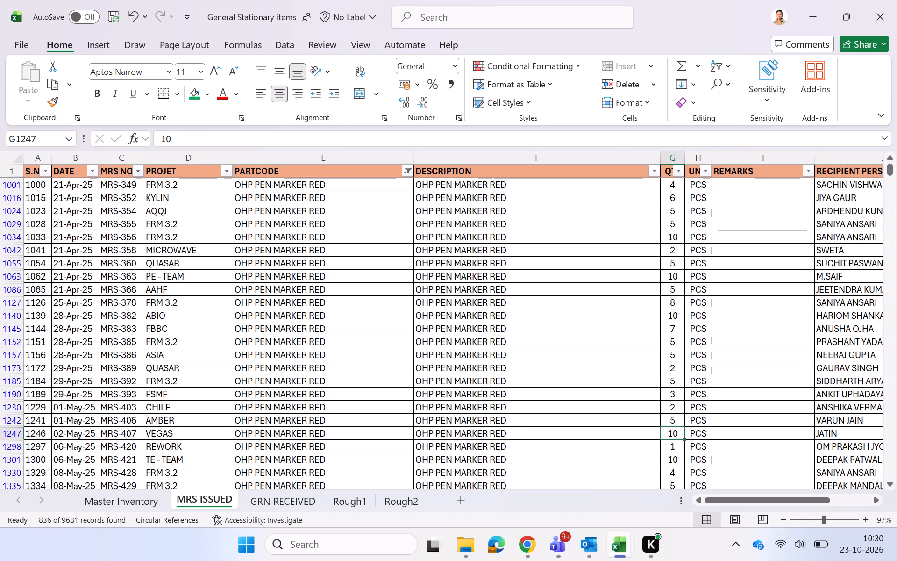
{"action": "key", "text": "Up"}
{"action": "key", "text": "5"}
{"action": "key", "text": "Down"}
Review the OHP PEN MARKER RED quantities from MRS-428 through MRS-487.
{"action": "key", "text": "Down"}
{"action": "key", "text": "Down"}
{"action": "scroll", "coordinate": [677, 223], "scroll_direction": "down", "scroll_amount": 1}
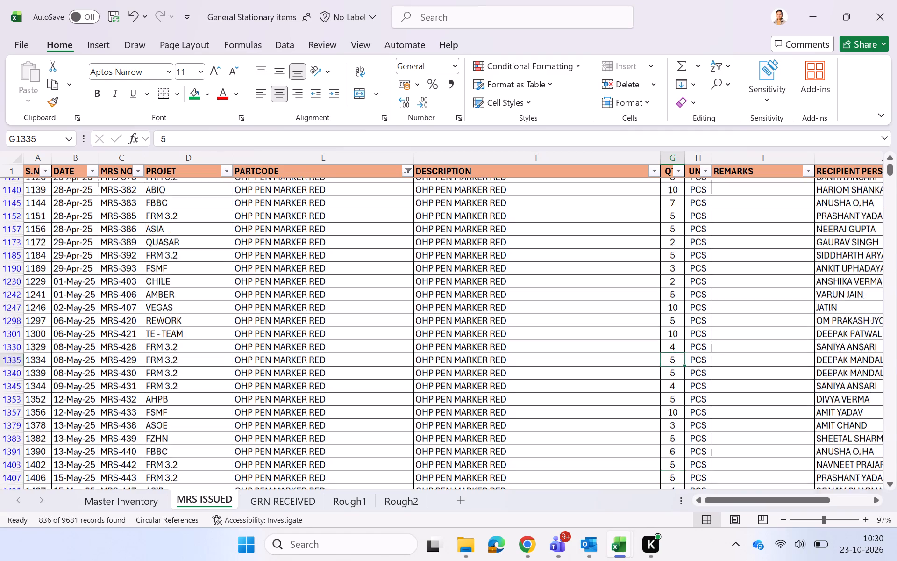
{"action": "scroll", "coordinate": [677, 223], "scroll_direction": "down", "scroll_amount": 2}
{"action": "key", "text": "Down"}
{"action": "key", "text": "Down"}
{"action": "key", "text": "Down"}
{"action": "key", "text": "Down"}
{"action": "key", "text": "Down"}
{"action": "key", "text": "Down"}
{"action": "key", "text": "Down"}
{"action": "key", "text": "Down"}
{"action": "key", "text": "Down"}
{"action": "key", "text": "Down"}
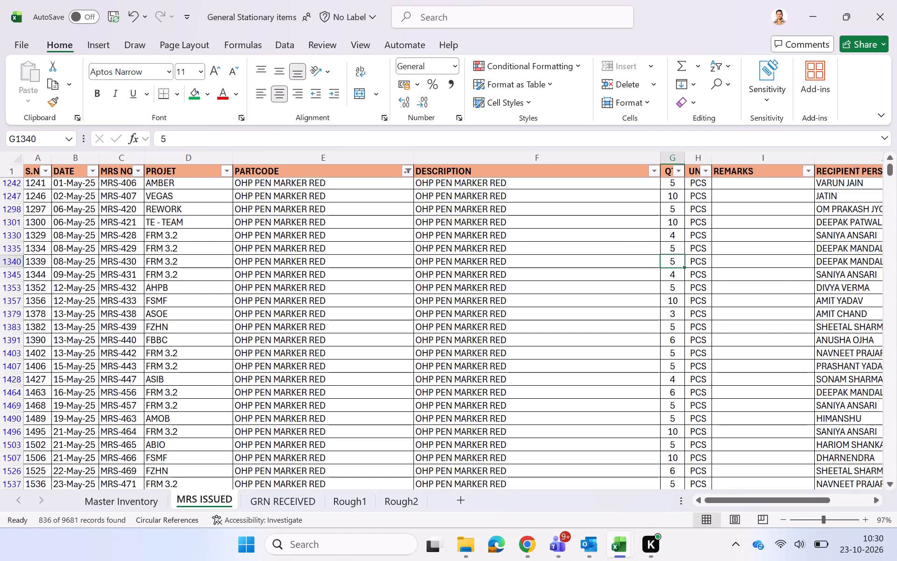
{"action": "key", "text": "Down"}
{"action": "key", "text": "Down"}
{"action": "key", "text": "Down"}
{"action": "key", "text": "Down"}
{"action": "key", "text": "Down"}
{"action": "key", "text": "Down"}
{"action": "key", "text": "Down"}
{"action": "key", "text": "Down"}
{"action": "key", "text": "Down"}
{"action": "key", "text": "Down"}
{"action": "key", "text": "Down"}
{"action": "key", "text": "Down"}
{"action": "key", "text": "Down"}
{"action": "key", "text": "Down"}
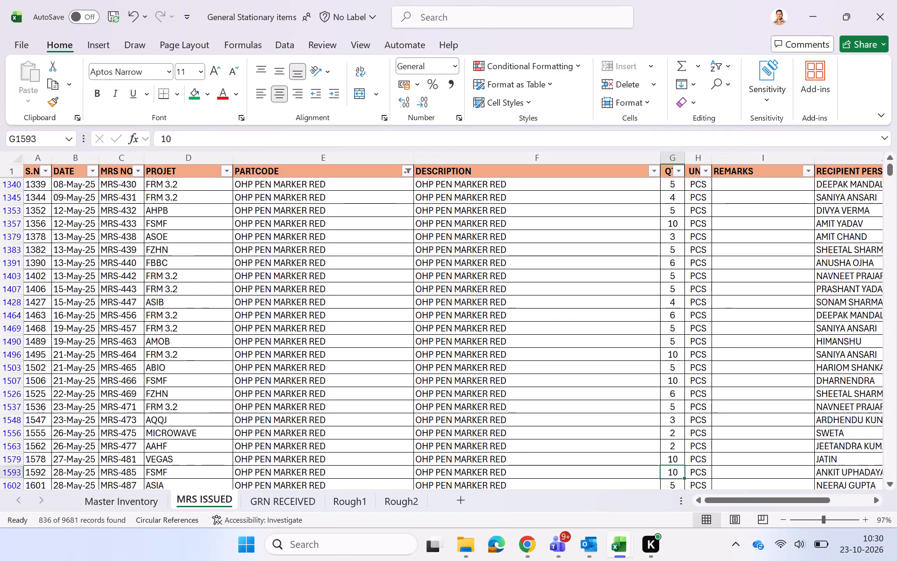
Set the QTY of the skipped OHP PEN MARKER RED entries under MRS-475 and MRS-477 to 5 each.
{"action": "key", "text": "Up"}
{"action": "key", "text": "Up"}
{"action": "key", "text": "Up"}
{"action": "key", "text": "Up"}
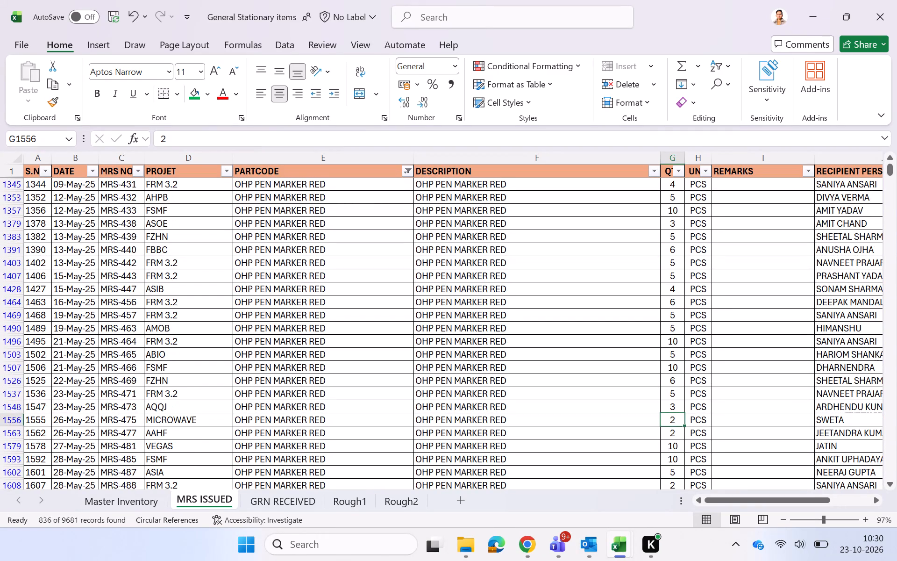
{"action": "key", "text": "5"}
{"action": "key", "text": "Down"}
{"action": "key", "text": "5"}
{"action": "key", "text": "Down"}
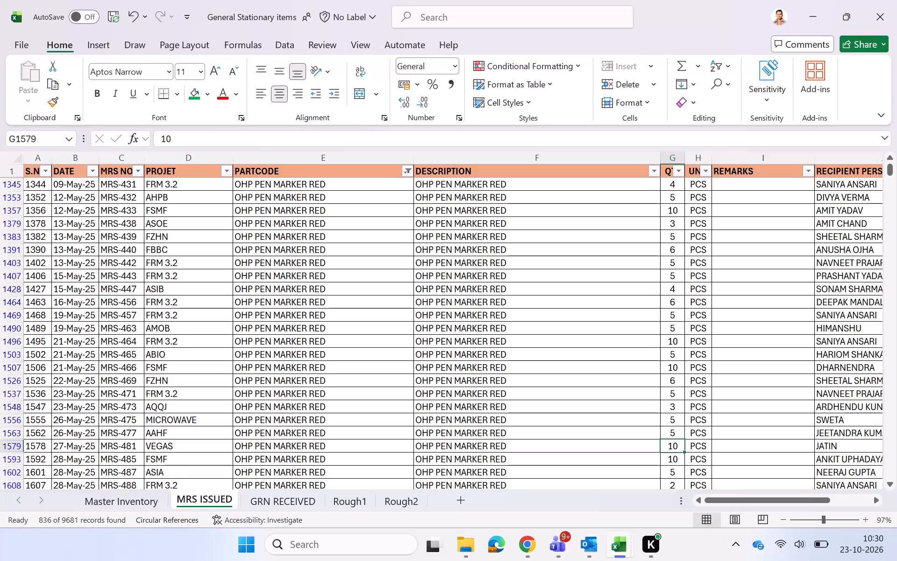
Set the QTY of the OHP PEN MARKER RED entry under MRS-488 to 5.
{"action": "scroll", "coordinate": [677, 223], "scroll_direction": "down", "scroll_amount": 2}
{"action": "key", "text": "Down"}
{"action": "key", "text": "Down"}
{"action": "key", "text": "Down"}
{"action": "key", "text": "5"}
{"action": "key", "text": "Down"}
Set the QTY of the OHP PEN MARKER RED entry under MRS-507 to 5.
{"action": "key", "text": "Down"}
{"action": "key", "text": "Down"}
{"action": "key", "text": "Down"}
{"action": "key", "text": "Down"}
{"action": "key", "text": "Down"}
{"action": "key", "text": "Down"}
{"action": "key", "text": "Down"}
{"action": "key", "text": "Down"}
{"action": "key", "text": "Down"}
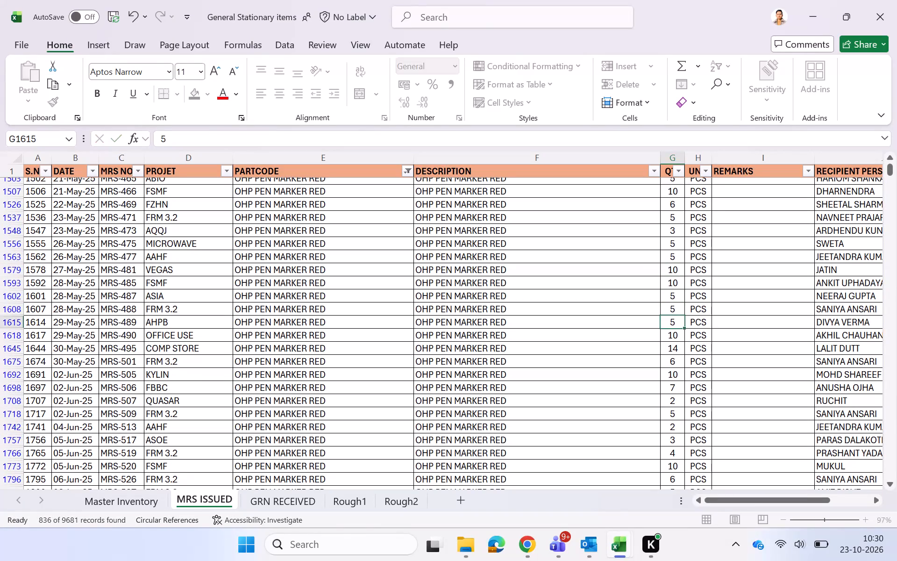
{"action": "key", "text": "Up"}
{"action": "key", "text": "Up"}
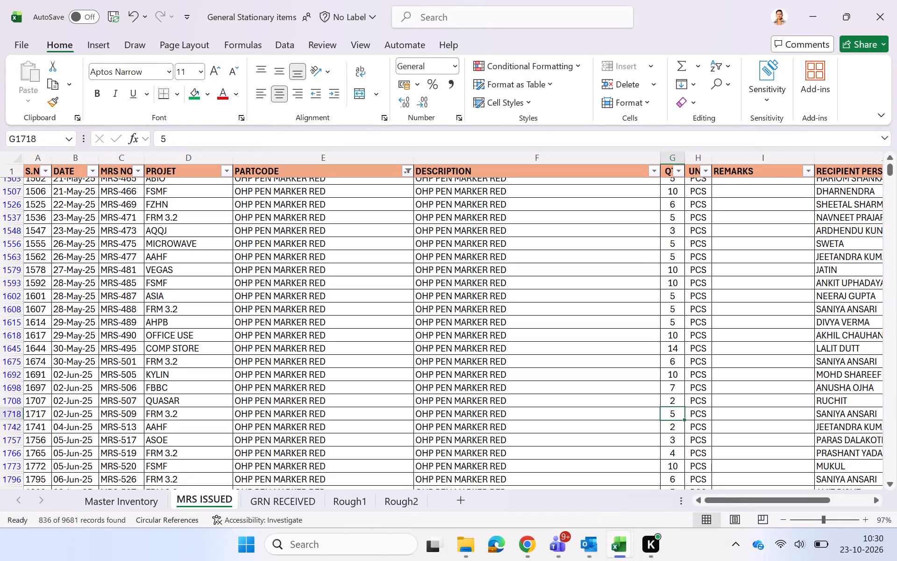
{"action": "key", "text": "Up"}
{"action": "key", "text": "5"}
{"action": "key", "text": "Down"}
Review the OHP PEN MARKER RED quantities from MRS-513 through MRS-540.
{"action": "key", "text": "Down"}
{"action": "key", "text": "Down"}
{"action": "key", "text": "Down"}
{"action": "key", "text": "Down"}
{"action": "key", "text": "Down"}
{"action": "key", "text": "Down"}
{"action": "key", "text": "Down"}
{"action": "key", "text": "Down"}
{"action": "key", "text": "Down"}
{"action": "key", "text": "Down"}
{"action": "key", "text": "Down"}
{"action": "key", "text": "Down"}
{"action": "key", "text": "Down"}
{"action": "key", "text": "Down"}
Set the QTY of the OHP PEN MARKER RED entry under MRS-513 to 5.
{"action": "key", "text": "Up"}
{"action": "key", "text": "Up"}
{"action": "key", "text": "Up"}
{"action": "key", "text": "Up"}
{"action": "key", "text": "Up"}
{"action": "key", "text": "Up"}
{"action": "key", "text": "Up"}
{"action": "key", "text": "Up"}
{"action": "key", "text": "Up"}
{"action": "key", "text": "Up"}
{"action": "key", "text": "Up"}
{"action": "key", "text": "Up"}
{"action": "key", "text": "Up"}
{"action": "key", "text": "Up"}
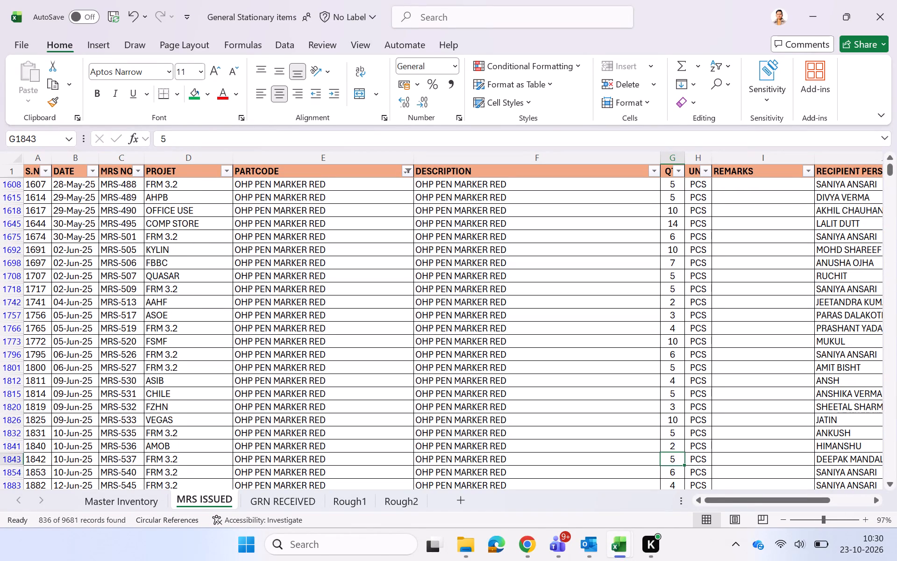
{"action": "key", "text": "Down"}
{"action": "key", "text": "5"}
{"action": "key", "text": "Down"}
Review the OHP PEN MARKER RED quantities from MRS-517 through MRS-576.
{"action": "key", "text": "Down"}
{"action": "key", "text": "Down"}
{"action": "key", "text": "Down"}
{"action": "key", "text": "Down"}
{"action": "key", "text": "Down"}
{"action": "key", "text": "Down"}
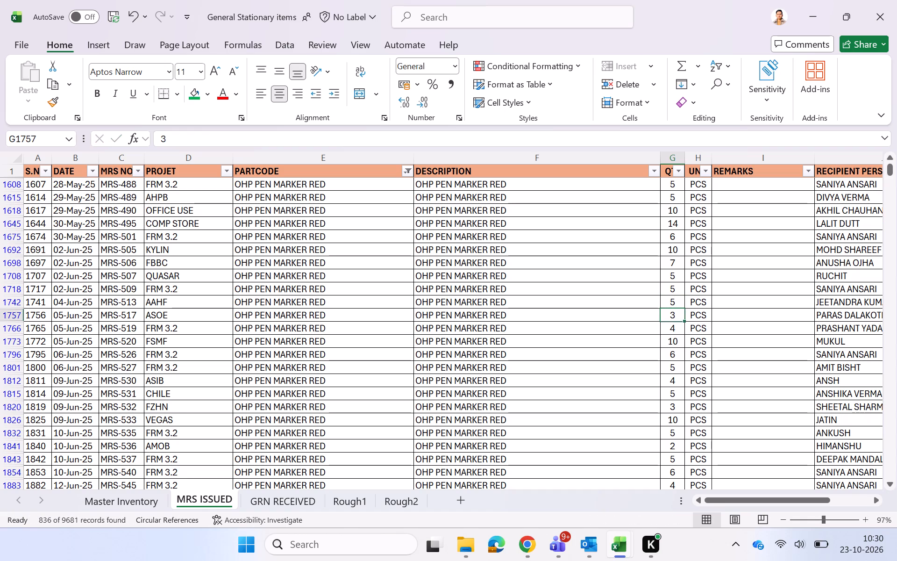
{"action": "key", "text": "Down"}
{"action": "key", "text": "Down"}
{"action": "key", "text": "Down"}
{"action": "key", "text": "Down"}
{"action": "key", "text": "Down"}
{"action": "key", "text": "Down"}
{"action": "key", "text": "Down"}
{"action": "key", "text": "Down"}
{"action": "key", "text": "Down"}
{"action": "key", "text": "Down"}
{"action": "key", "text": "Down"}
{"action": "key", "text": "Down"}
{"action": "key", "text": "Down"}
{"action": "key", "text": "Down"}
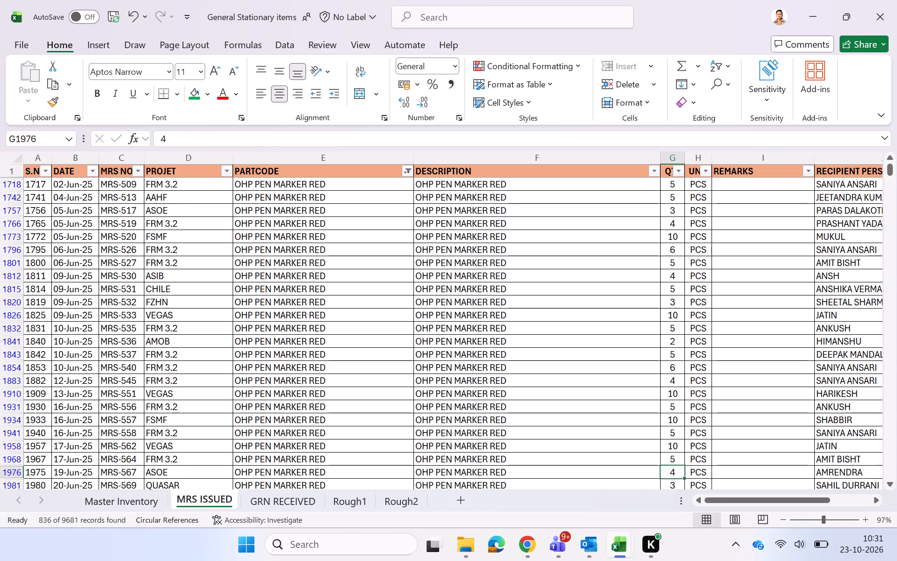
{"action": "key", "text": "Down"}
{"action": "key", "text": "Down"}
{"action": "key", "text": "Down"}
Set the QTY of the OHP PEN MARKER RED entry under MRS-570 to 5.
{"action": "key", "text": "Up"}
{"action": "key", "text": "Up"}
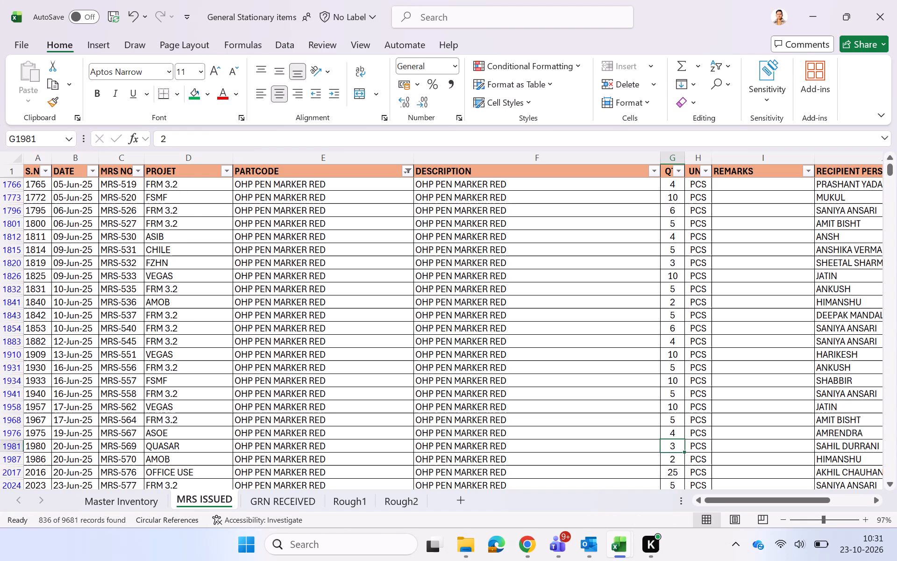
{"action": "key", "text": "Down"}
{"action": "key", "text": "5"}
{"action": "scroll", "coordinate": [677, 223], "scroll_direction": "down", "scroll_amount": 4}
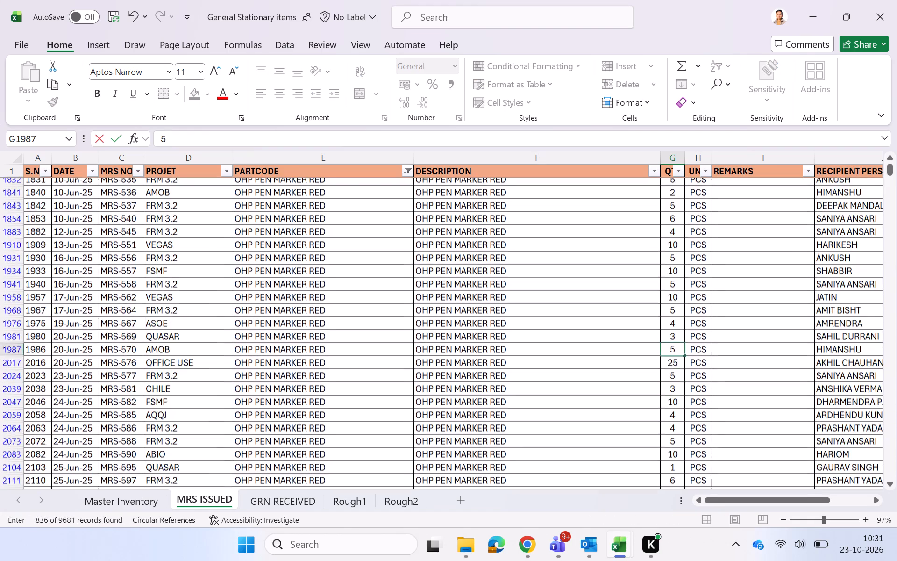
{"action": "scroll", "coordinate": [677, 223], "scroll_direction": "down", "scroll_amount": 1}
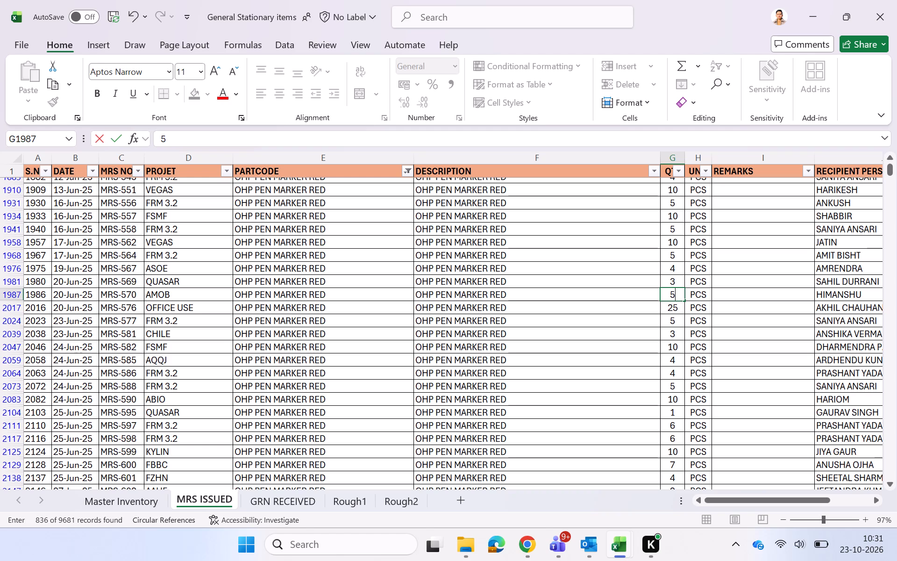
Check the marker's Balance Stock in the Master Inventory sheet and return to MRS ISSUED.
{"action": "left_click", "coordinate": [107, 500]}
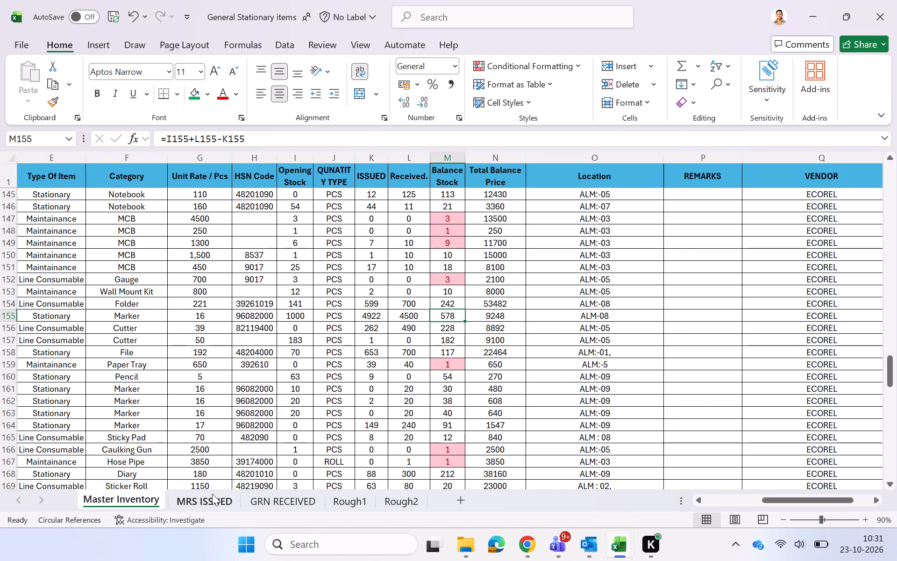
{"action": "left_click", "coordinate": [212, 494]}
Set the QTY of the OHP PEN MARKER RED entries under MRS-585 and MRS-586 to 5 each.
{"action": "key", "text": "Down"}
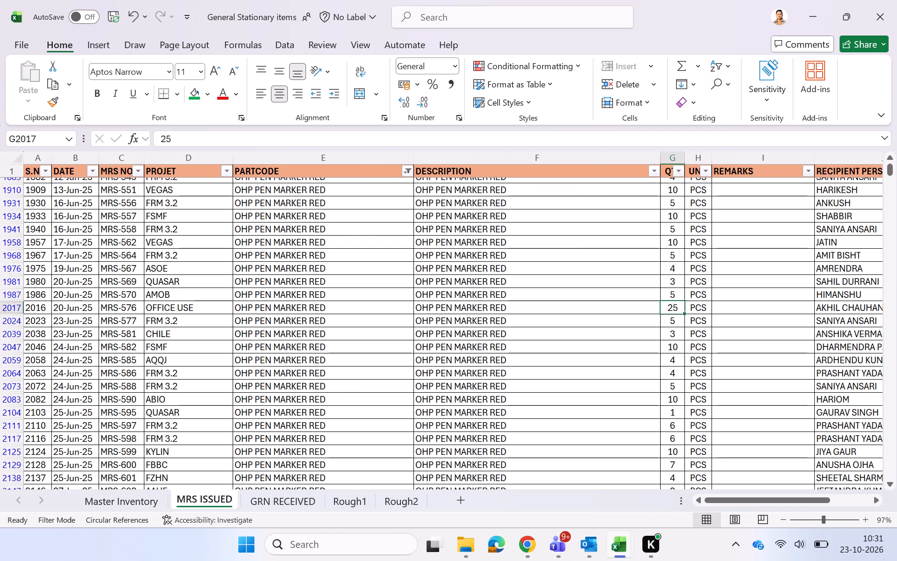
{"action": "key", "text": "Down"}
{"action": "key", "text": "Down"}
{"action": "key", "text": "Up"}
{"action": "key", "text": "Up"}
{"action": "key", "text": "Down"}
{"action": "key", "text": "Down"}
{"action": "key", "text": "Down"}
{"action": "key", "text": "Down"}
{"action": "key", "text": "5"}
{"action": "key", "text": "Down"}
{"action": "key", "text": "5"}
{"action": "key", "text": "Down"}
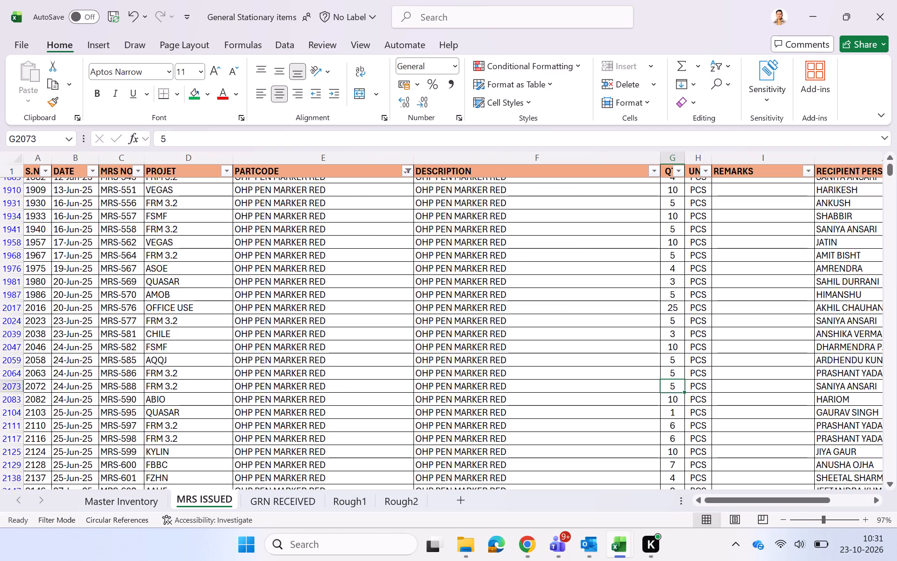
Set the QTY of the OHP PEN MARKER RED entry under MRS-595 to 5.
{"action": "scroll", "coordinate": [606, 385], "scroll_direction": "down", "scroll_amount": 1}
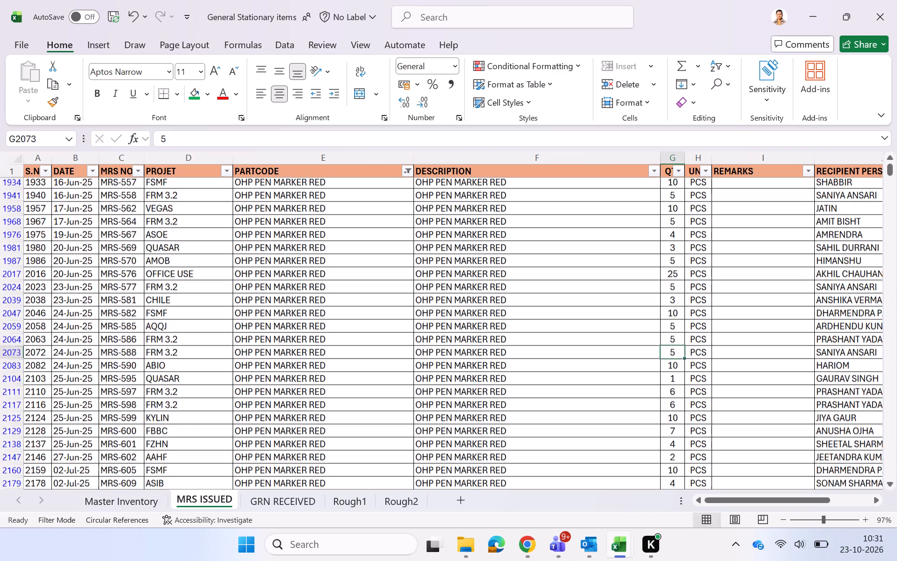
{"action": "scroll", "coordinate": [606, 385], "scroll_direction": "down", "scroll_amount": 1}
{"action": "key", "text": "Down"}
{"action": "key", "text": "Down"}
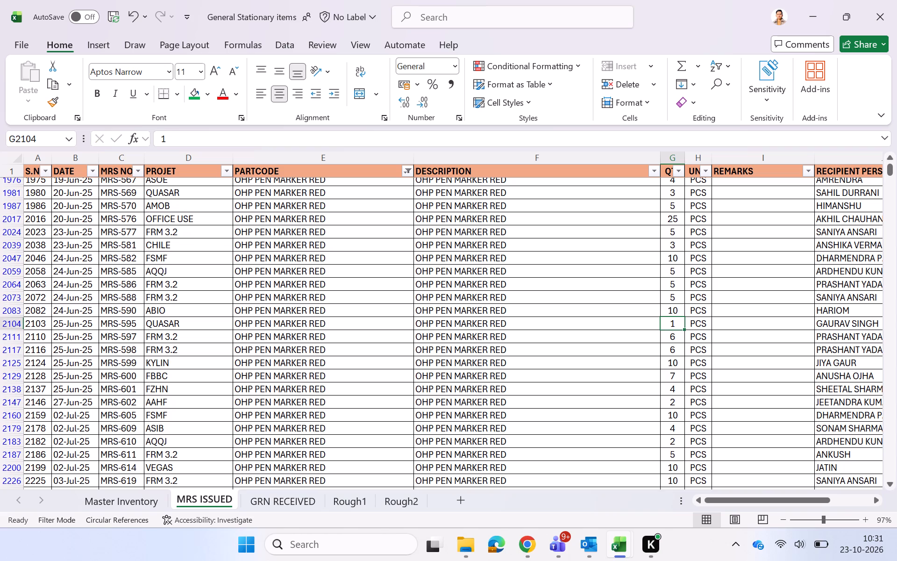
{"action": "key", "text": "5"}
{"action": "key", "text": "Down"}
Set the QTY of the OHP PEN MARKER RED entries under MRS-602 and MRS-610 to 5 each.
{"action": "key", "text": "Down"}
{"action": "key", "text": "Down"}
{"action": "key", "text": "Down"}
{"action": "key", "text": "Down"}
{"action": "key", "text": "Down"}
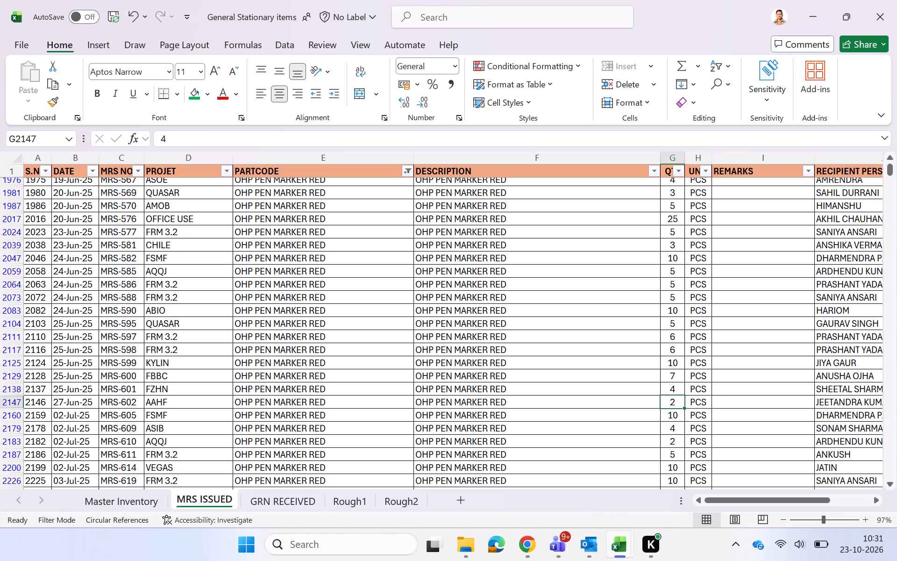
{"action": "key", "text": "5"}
{"action": "key", "text": "Down"}
{"action": "key", "text": "Down"}
{"action": "key", "text": "Down"}
{"action": "key", "text": "5"}
{"action": "key", "text": "Down"}
Review the OHP PEN MARKER RED quantities from MRS-611 through MRS-683.
{"action": "scroll", "coordinate": [606, 385], "scroll_direction": "down", "scroll_amount": 2}
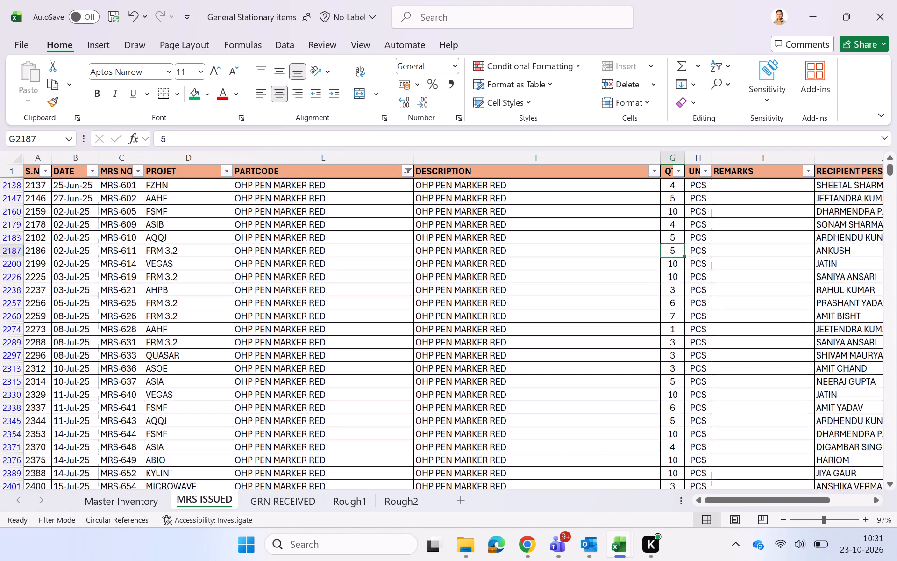
{"action": "scroll", "coordinate": [606, 385], "scroll_direction": "down", "scroll_amount": 1}
{"action": "key", "text": "Down"}
{"action": "key", "text": "Down"}
{"action": "key", "text": "Down"}
{"action": "key", "text": "Down"}
{"action": "key", "text": "Down"}
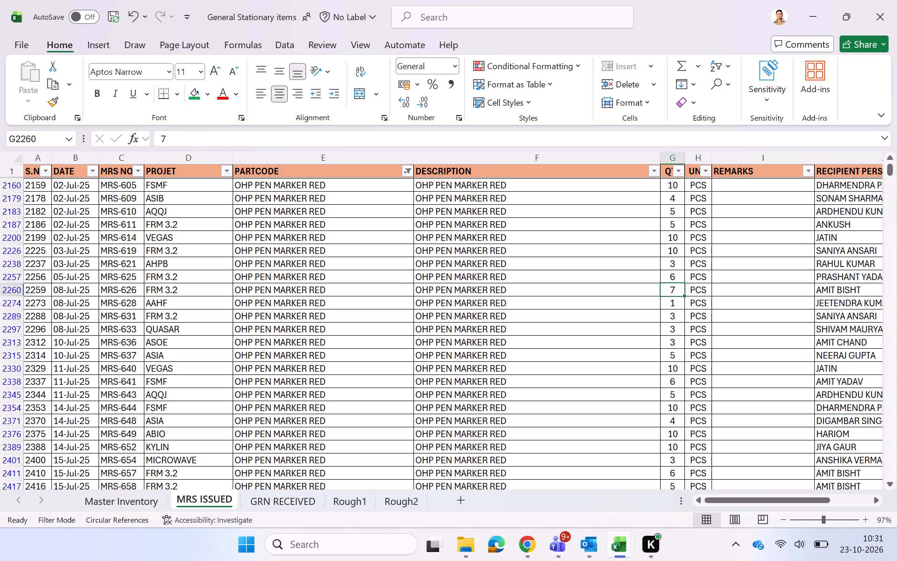
{"action": "key", "text": "Down"}
{"action": "key", "text": "Down"}
{"action": "key", "text": "Down"}
{"action": "key", "text": "Down"}
{"action": "key", "text": "Down"}
{"action": "key", "text": "Down"}
{"action": "key", "text": "Down"}
{"action": "key", "text": "Down"}
{"action": "key", "text": "Down"}
{"action": "key", "text": "Down"}
{"action": "key", "text": "Down"}
{"action": "key", "text": "Down"}
{"action": "key", "text": "Down"}
{"action": "key", "text": "Down"}
{"action": "key", "text": "Down"}
{"action": "key", "text": "Down"}
{"action": "key", "text": "Down"}
{"action": "key", "text": "Down"}
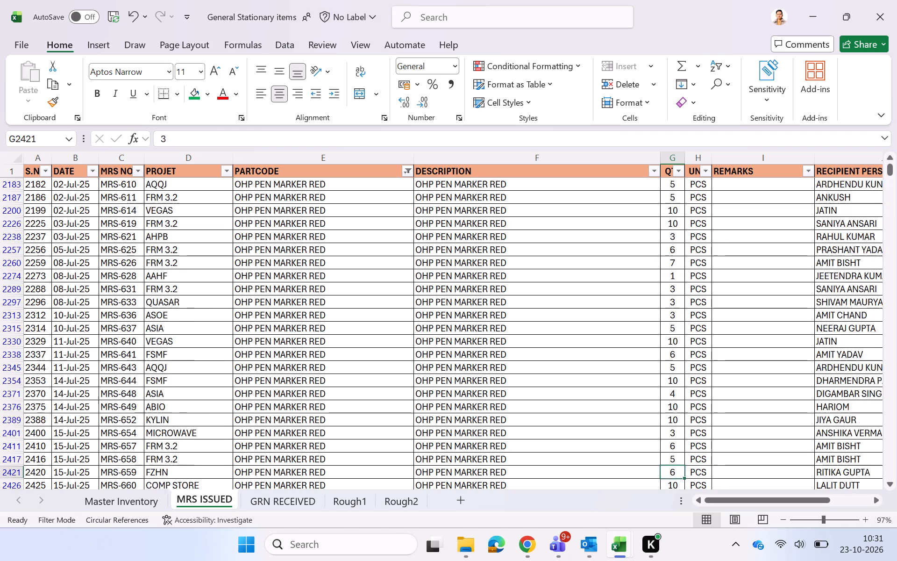
{"action": "key", "text": "Up"}
{"action": "key", "text": "Up"}
{"action": "key", "text": "Up"}
{"action": "key", "text": "Down"}
{"action": "key", "text": "Down"}
{"action": "key", "text": "Down"}
{"action": "key", "text": "Down"}
{"action": "key", "text": "Down"}
{"action": "key", "text": "Down"}
{"action": "key", "text": "Down"}
{"action": "key", "text": "Down"}
{"action": "key", "text": "Down"}
{"action": "key", "text": "Down"}
{"action": "key", "text": "Down"}
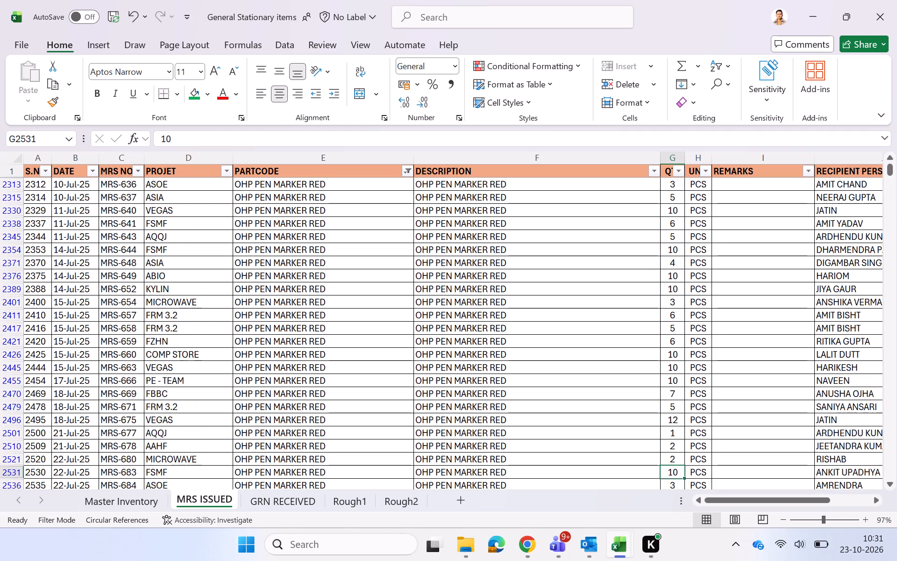
Set the QTY of the OHP PEN MARKER RED entry under MRS-677 to 5.
{"action": "key", "text": "Up"}
{"action": "key", "text": "Up"}
{"action": "key", "text": "Up"}
{"action": "key", "text": "5"}
{"action": "key", "text": "Down"}
{"action": "key", "text": "Down"}
{"action": "key", "text": "Down"}
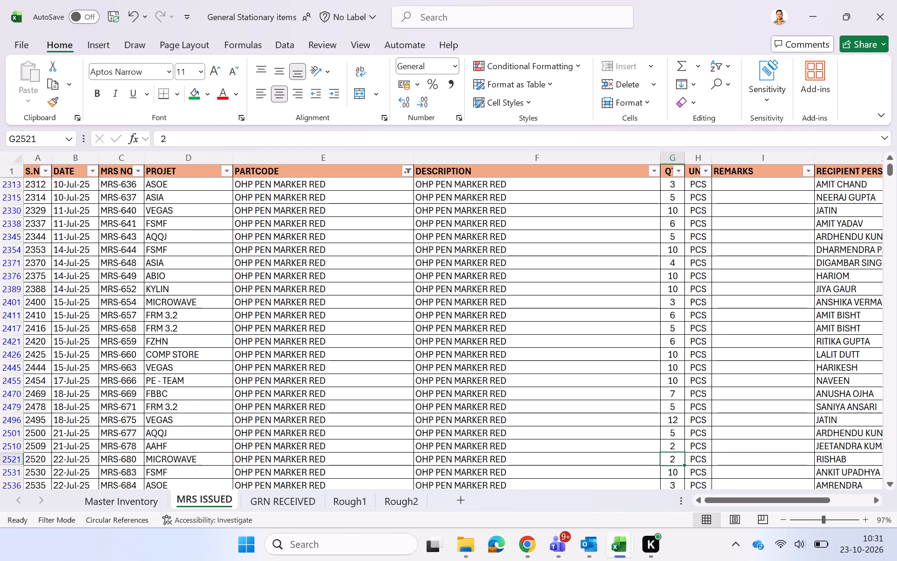
Set the QTY of the OHP PEN MARKER RED entry under MRS-680 to 5.
{"action": "key", "text": "Up"}
{"action": "key", "text": "Up"}
{"action": "key", "text": "Down"}
{"action": "key", "text": "5"}
{"action": "key", "text": "Down"}
Set the QTY of the OHP PEN MARKER RED entry under MRS-688 to 5.
{"action": "key", "text": "Down"}
{"action": "key", "text": "Down"}
{"action": "key", "text": "Down"}
{"action": "key", "text": "Down"}
{"action": "key", "text": "Down"}
{"action": "key", "text": "Down"}
{"action": "key", "text": "Down"}
{"action": "key", "text": "Down"}
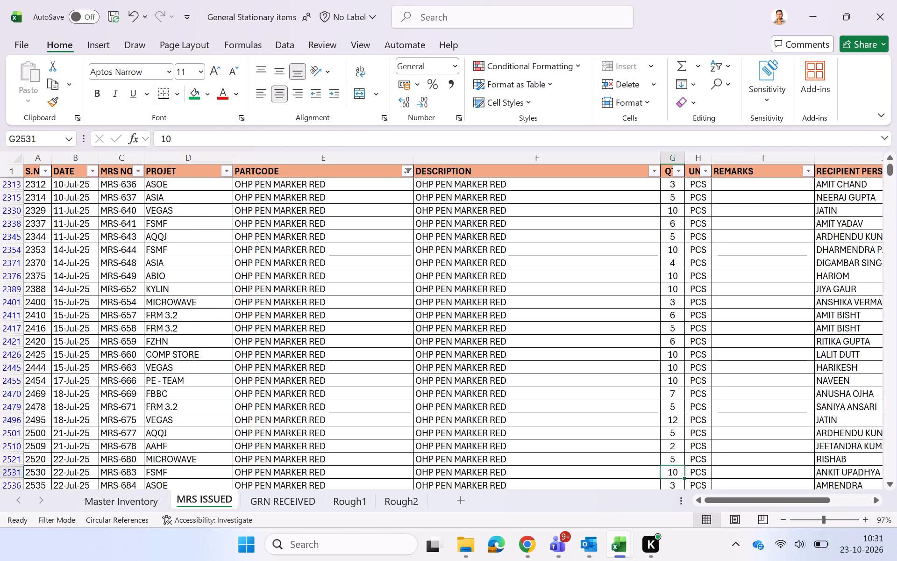
{"action": "key", "text": "Up"}
{"action": "key", "text": "Up"}
{"action": "key", "text": "Up"}
{"action": "key", "text": "Up"}
{"action": "key", "text": "5"}
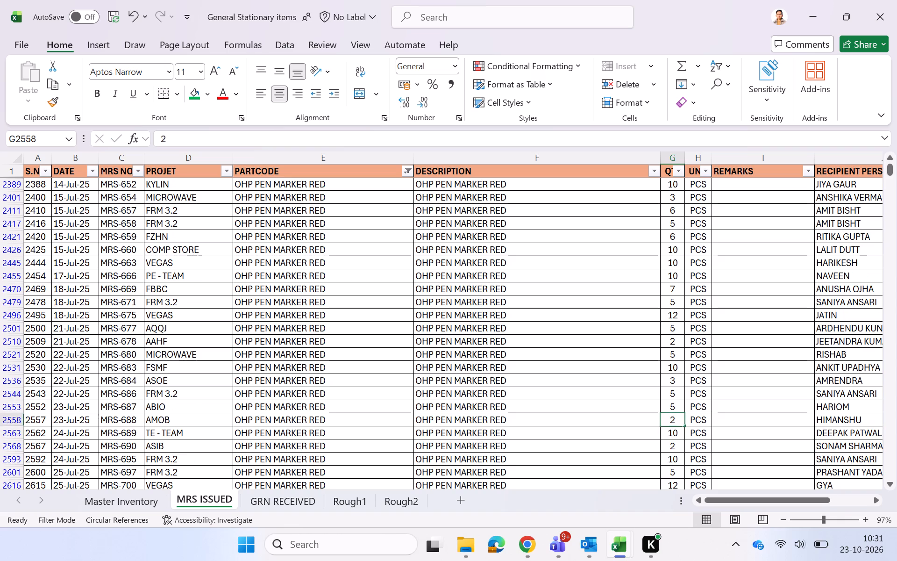
{"action": "key", "text": "Down"}
Set the QTY of the OHP PEN MARKER RED entry under MRS-718 (project ASIK) to 5.
{"action": "key", "text": "Down"}
{"action": "key", "text": "Down"}
{"action": "key", "text": "Down"}
{"action": "key", "text": "Down"}
{"action": "key", "text": "Down"}
{"action": "key", "text": "Down"}
{"action": "key", "text": "Down"}
{"action": "key", "text": "Down"}
{"action": "key", "text": "Down"}
{"action": "key", "text": "Down"}
{"action": "key", "text": "Down"}
{"action": "key", "text": "Up"}
{"action": "key", "text": "Up"}
{"action": "key", "text": "Up"}
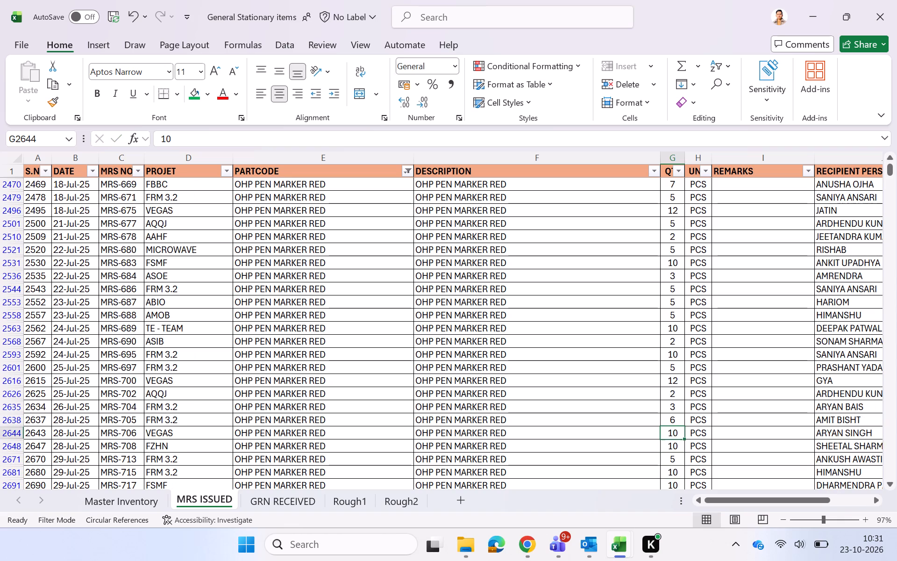
{"action": "key", "text": "Down"}
{"action": "key", "text": "Down"}
{"action": "key", "text": "Down"}
{"action": "key", "text": "Down"}
{"action": "key", "text": "Down"}
{"action": "key", "text": "Down"}
{"action": "key", "text": "Down"}
{"action": "key", "text": "Down"}
{"action": "key", "text": "Down"}
{"action": "key", "text": "Up"}
{"action": "key", "text": "Up"}
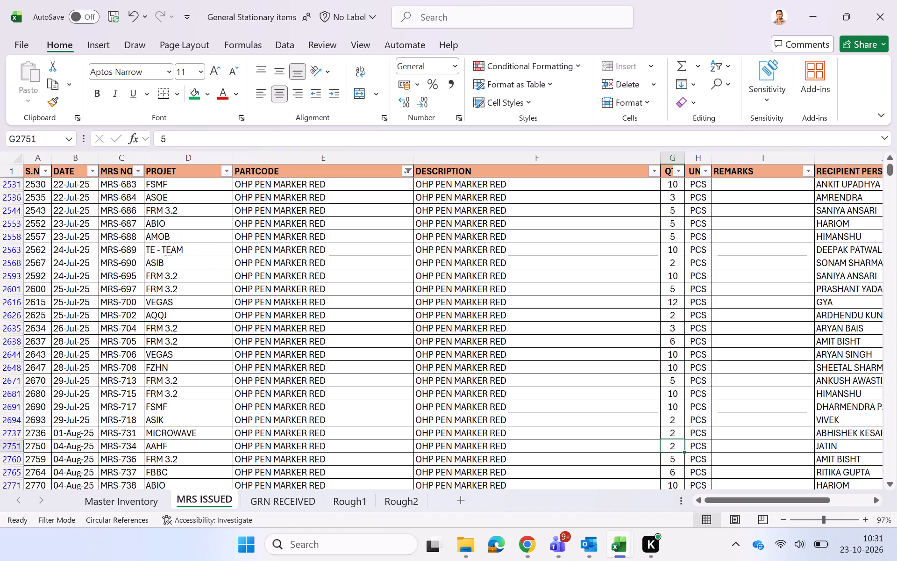
{"action": "key", "text": "Up"}
{"action": "key", "text": "Up"}
{"action": "key", "text": "5"}
{"action": "key", "text": "Down"}
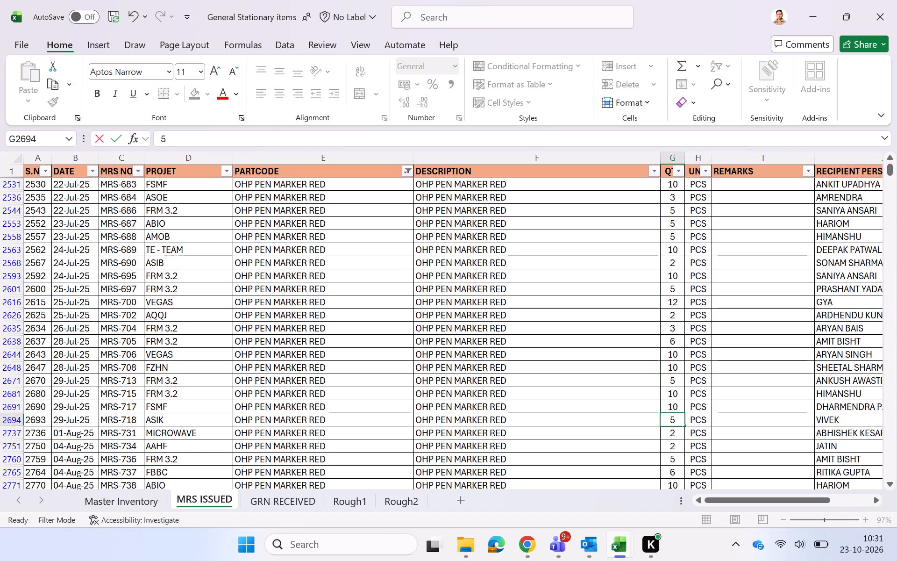
Set the QTY of the OHP PEN MARKER RED entry under MRS-746 (project QUASAR) to 5.
{"action": "key", "text": "Down"}
{"action": "key", "text": "Down"}
{"action": "key", "text": "Down"}
{"action": "key", "text": "Down"}
{"action": "key", "text": "Down"}
{"action": "key", "text": "Down"}
{"action": "key", "text": "Down"}
{"action": "key", "text": "Down"}
{"action": "key", "text": "Down"}
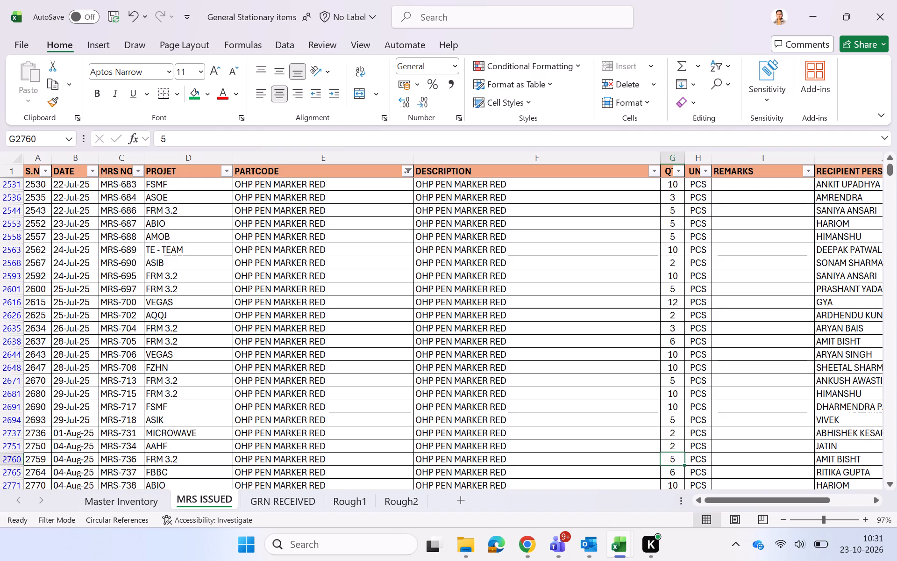
{"action": "key", "text": "Up"}
{"action": "key", "text": "Up"}
{"action": "key", "text": "5"}
{"action": "key", "text": "Down"}
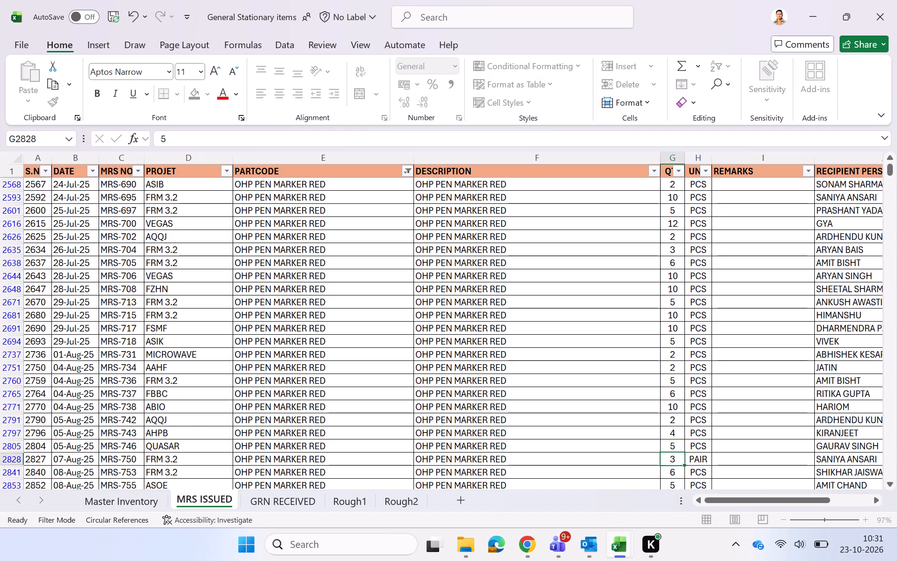
Set the QTY of the OHP PEN MARKER RED entry under MRS-756 (project MICROWAVE) to 5.
{"action": "key", "text": "Down"}
{"action": "key", "text": "Down"}
{"action": "key", "text": "Down"}
{"action": "key", "text": "Down"}
{"action": "key", "text": "Down"}
{"action": "key", "text": "Down"}
{"action": "key", "text": "Down"}
{"action": "key", "text": "Up"}
{"action": "key", "text": "Up"}
{"action": "key", "text": "Up"}
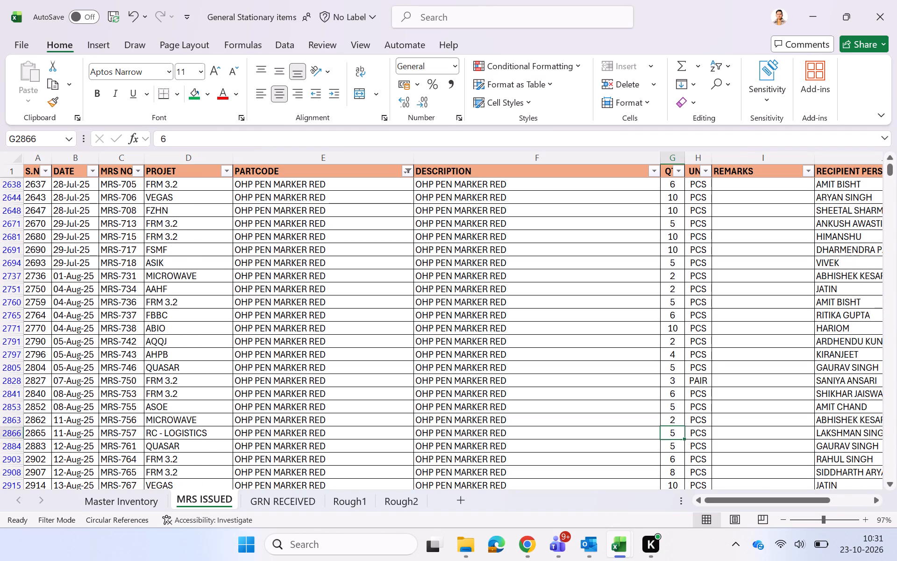
{"action": "key", "text": "Up"}
{"action": "key", "text": "5"}
{"action": "key", "text": "Down"}
Review the OHP PEN MARKER RED issue quantities from MRS-757 through MRS-941.
{"action": "key", "text": "Down"}
{"action": "key", "text": "Down"}
{"action": "key", "text": "Down"}
{"action": "key", "text": "Down"}
{"action": "key", "text": "Down"}
{"action": "key", "text": "Down"}
{"action": "key", "text": "Down"}
{"action": "key", "text": "Down"}
{"action": "key", "text": "Down"}
{"action": "key", "text": "Down"}
{"action": "key", "text": "Down"}
{"action": "key", "text": "Down"}
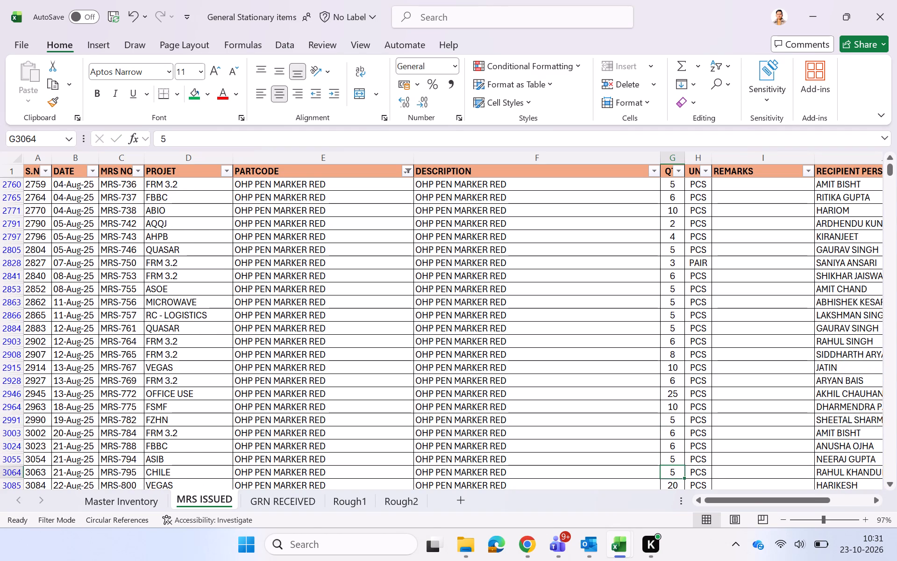
{"action": "key", "text": "Down"}
{"action": "key", "text": "Down"}
{"action": "key", "text": "Down"}
{"action": "key", "text": "Down"}
{"action": "key", "text": "Down"}
{"action": "key", "text": "Down"}
{"action": "key", "text": "Down"}
{"action": "key", "text": "Down"}
{"action": "key", "text": "Down"}
{"action": "key", "text": "Down"}
{"action": "key", "text": "Down"}
{"action": "key", "text": "Down"}
{"action": "key", "text": "Down"}
{"action": "key", "text": "Down"}
{"action": "key", "text": "Down"}
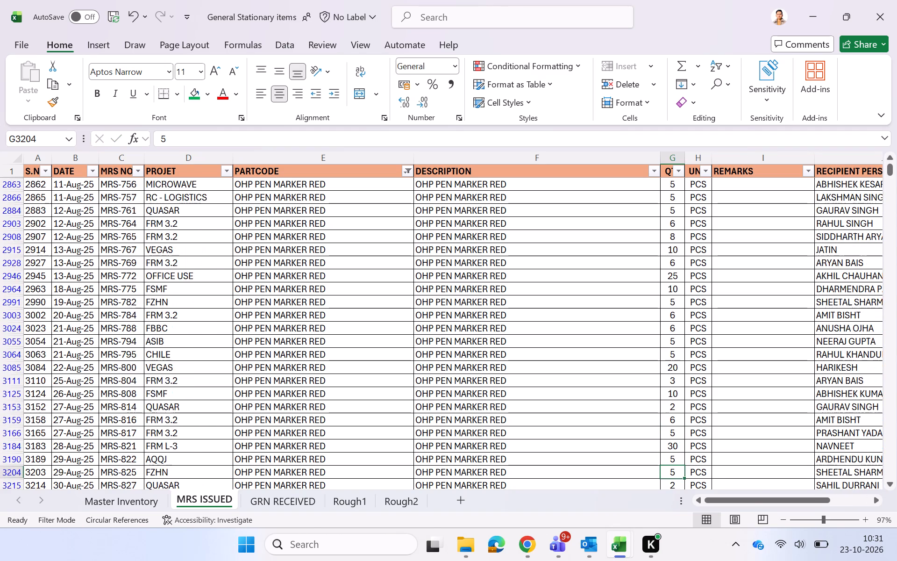
{"action": "key", "text": "Down"}
{"action": "key", "text": "Down"}
{"action": "key", "text": "Up"}
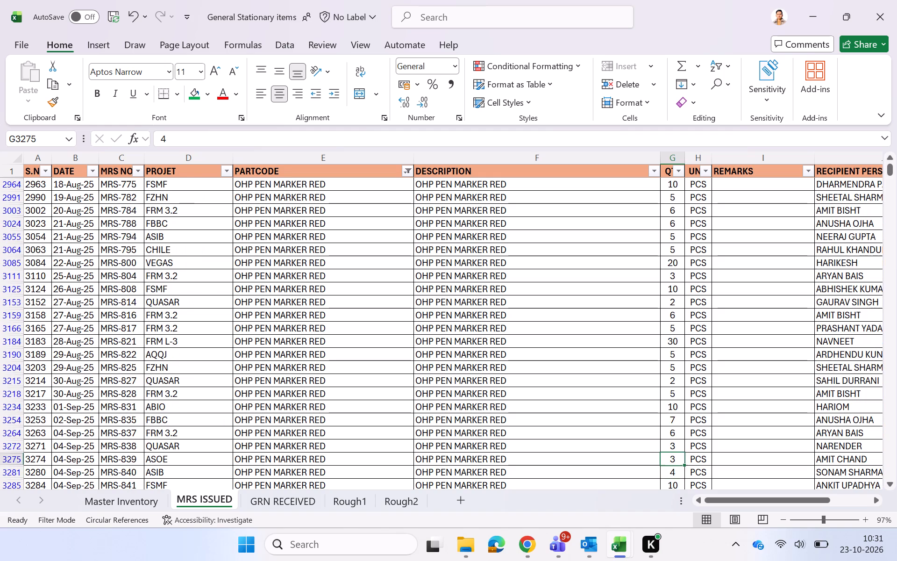
{"action": "key", "text": "Down"}
{"action": "key", "text": "Down"}
{"action": "key", "text": "Down"}
{"action": "key", "text": "Down"}
{"action": "key", "text": "Down"}
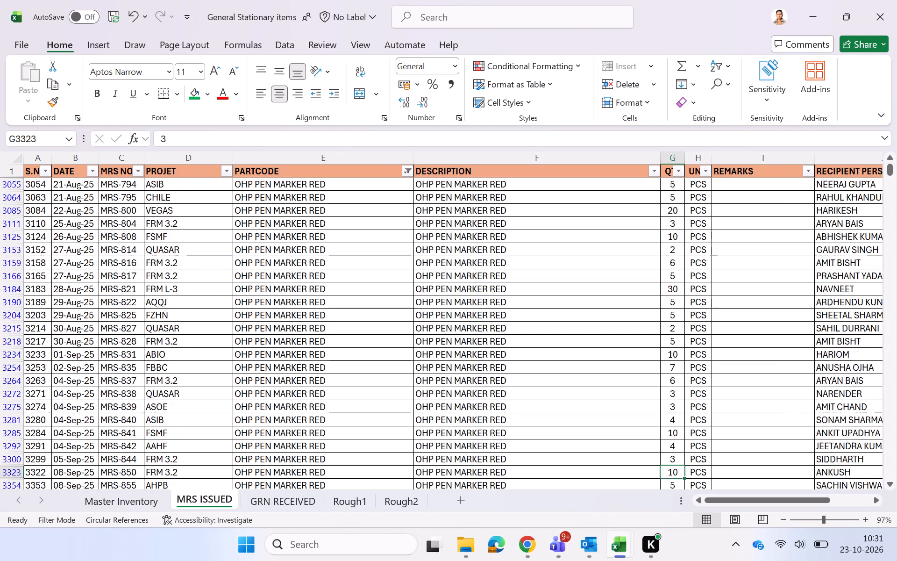
{"action": "key", "text": "Down"}
{"action": "key", "text": "Down"}
{"action": "key", "text": "Down"}
{"action": "key", "text": "Down"}
{"action": "key", "text": "Down"}
{"action": "key", "text": "Down"}
{"action": "key", "text": "Down"}
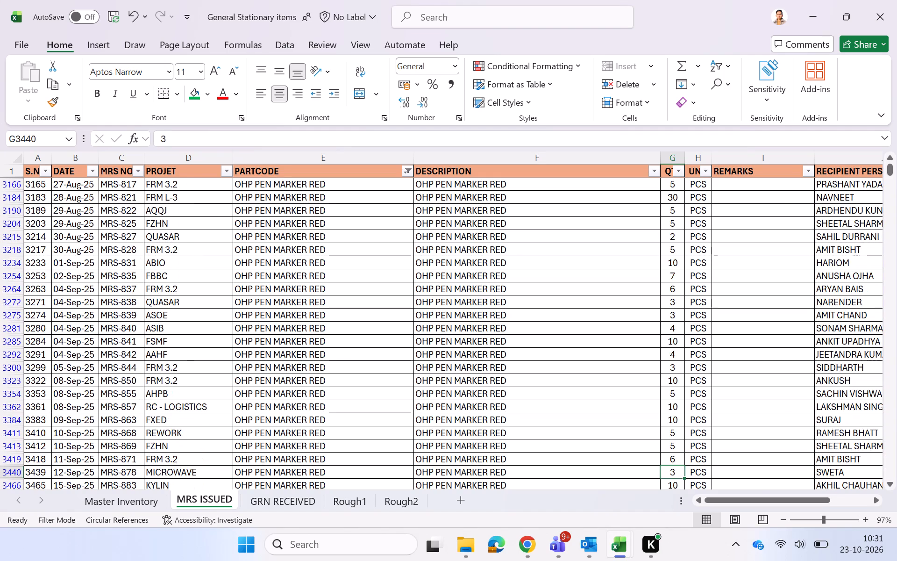
{"action": "key", "text": "Down"}
{"action": "key", "text": "Down"}
{"action": "key", "text": "Down"}
{"action": "key", "text": "Down"}
{"action": "key", "text": "Down"}
{"action": "key", "text": "Down"}
{"action": "key", "text": "Down"}
{"action": "key", "text": "Down"}
{"action": "key", "text": "Down"}
{"action": "key", "text": "Down"}
{"action": "key", "text": "Down"}
{"action": "key", "text": "Down"}
{"action": "key", "text": "Down"}
{"action": "key", "text": "Down"}
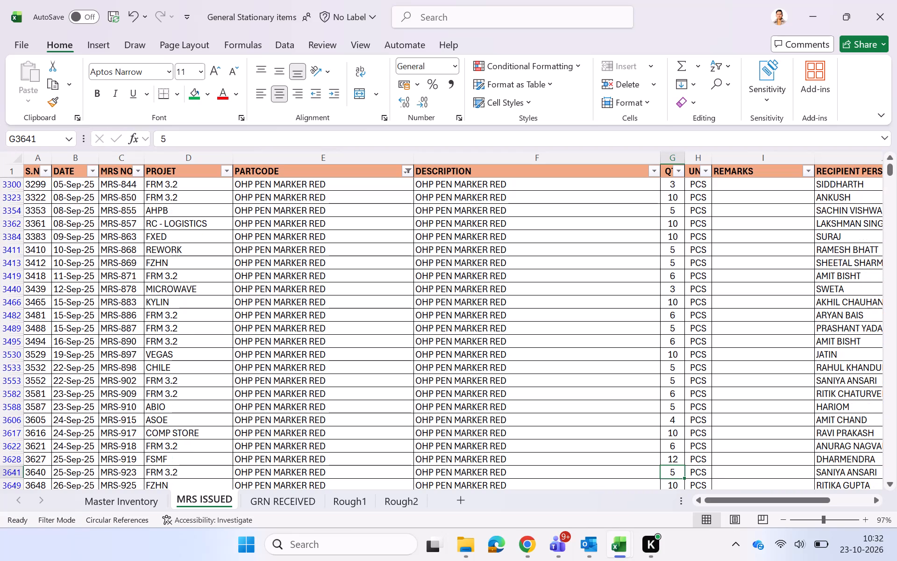
{"action": "key", "text": "Up"}
{"action": "key", "text": "Down"}
{"action": "key", "text": "Down"}
{"action": "key", "text": "Down"}
{"action": "key", "text": "Down"}
{"action": "key", "text": "Down"}
{"action": "key", "text": "Down"}
{"action": "key", "text": "Down"}
{"action": "key", "text": "Down"}
{"action": "key", "text": "Down"}
Set the QTY of the OHP PEN MARKER RED entry under MRS-941 to 5 and raise it to 10.
{"action": "key", "text": "Up"}
{"action": "key", "text": "Up"}
{"action": "key", "text": "Down"}
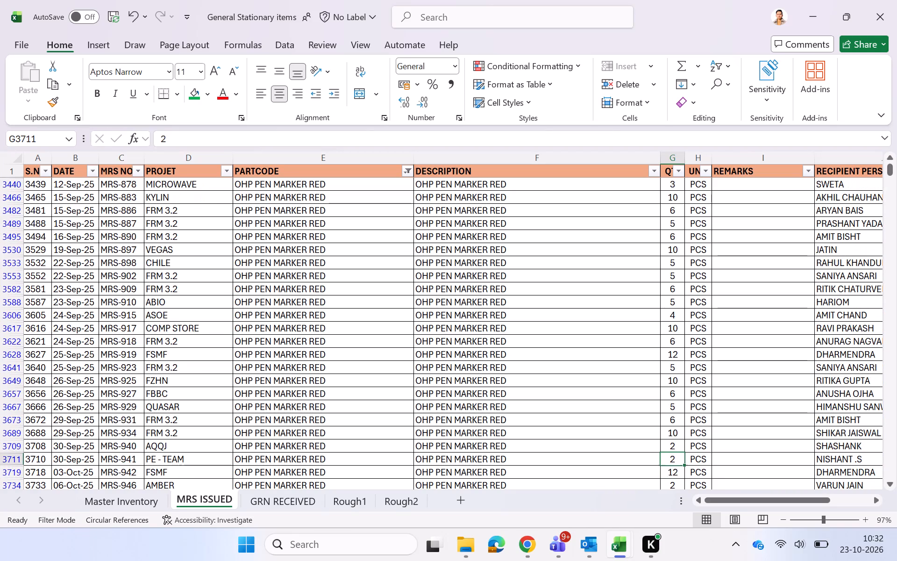
{"action": "key", "text": "5"}
{"action": "key", "text": "Down"}
{"action": "key", "text": "Up"}
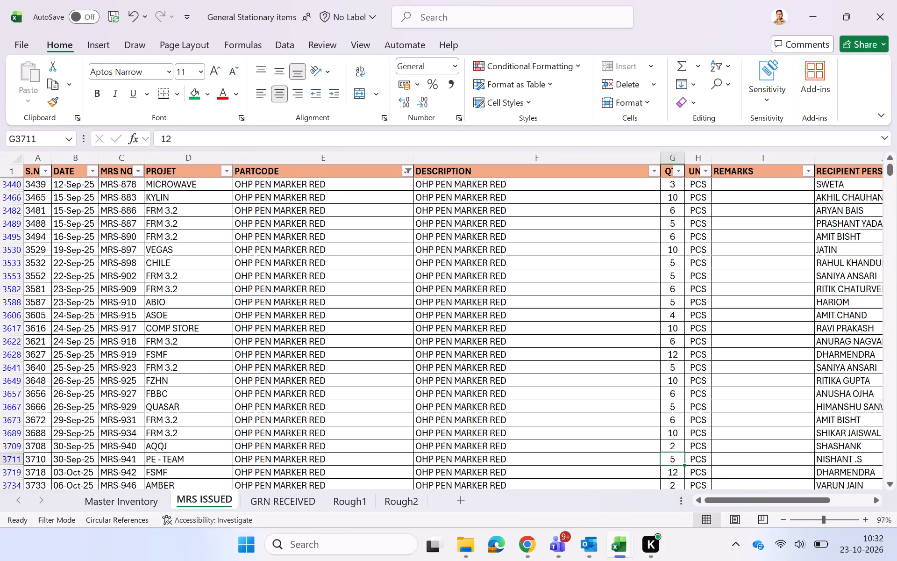
{"action": "type", "text": "10"}
{"action": "key", "text": "Down"}
Review the OHP PEN MARKER RED issue quantities from MRS-942 through MRS-956.
{"action": "key", "text": "Down"}
{"action": "key", "text": "Down"}
{"action": "key", "text": "Down"}
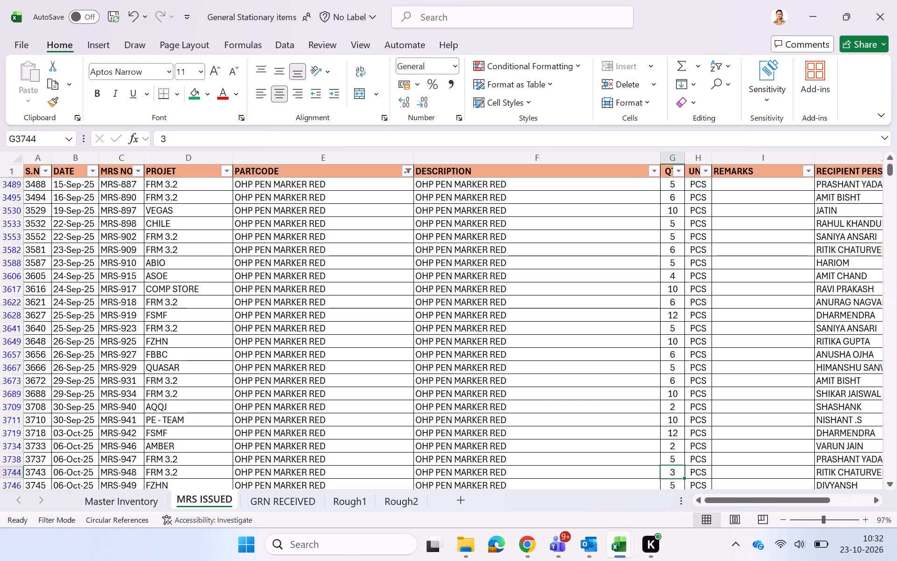
{"action": "key", "text": "Down"}
{"action": "key", "text": "Down"}
{"action": "key", "text": "Down"}
{"action": "key", "text": "Down"}
{"action": "key", "text": "Down"}
{"action": "key", "text": "Down"}
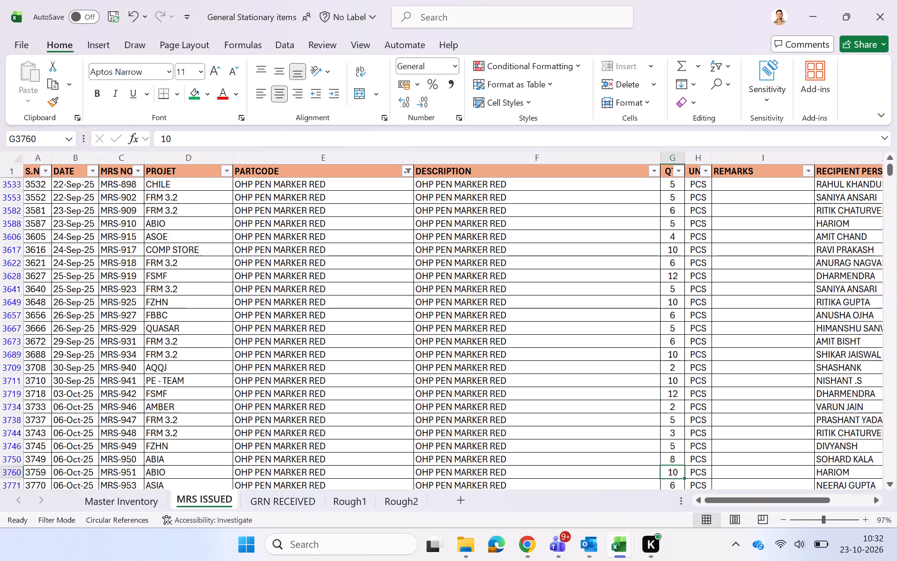
Check the balance stock in the Master Inventory sheet and return to the MRS ISSUED sheet.
{"action": "left_click", "coordinate": [149, 495]}
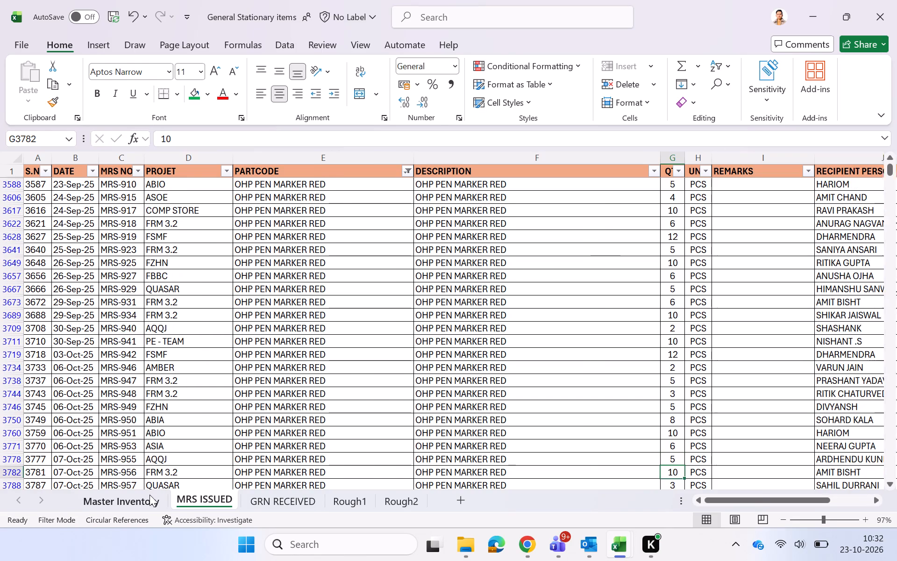
{"action": "left_click", "coordinate": [189, 498]}
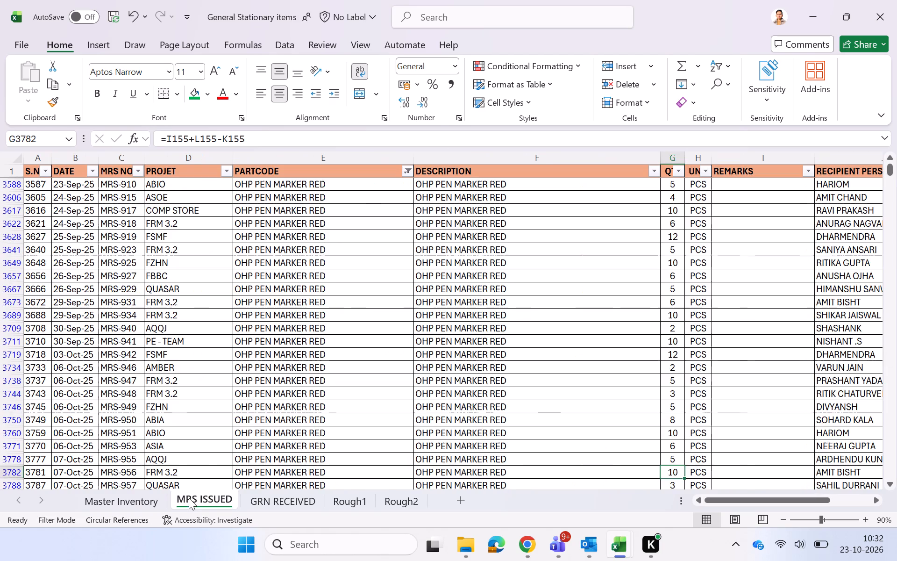
Set the QTY of the OHP PEN MARKER RED entry under MRS-960 to 5.
{"action": "scroll", "coordinate": [536, 411], "scroll_direction": "down", "scroll_amount": 2}
{"action": "key", "text": "Down"}
{"action": "key", "text": "Down"}
{"action": "key", "text": "Down"}
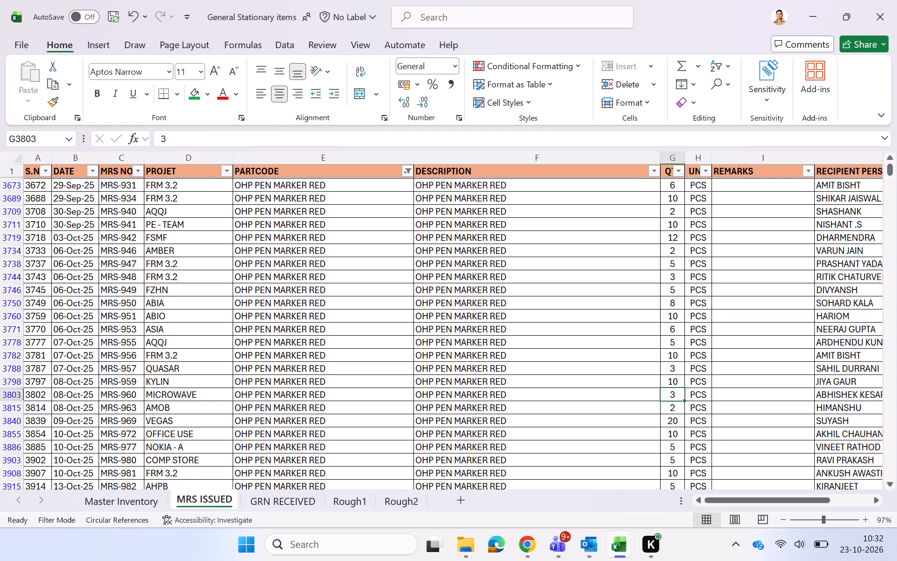
{"action": "key", "text": "5"}
{"action": "key", "text": "Down"}
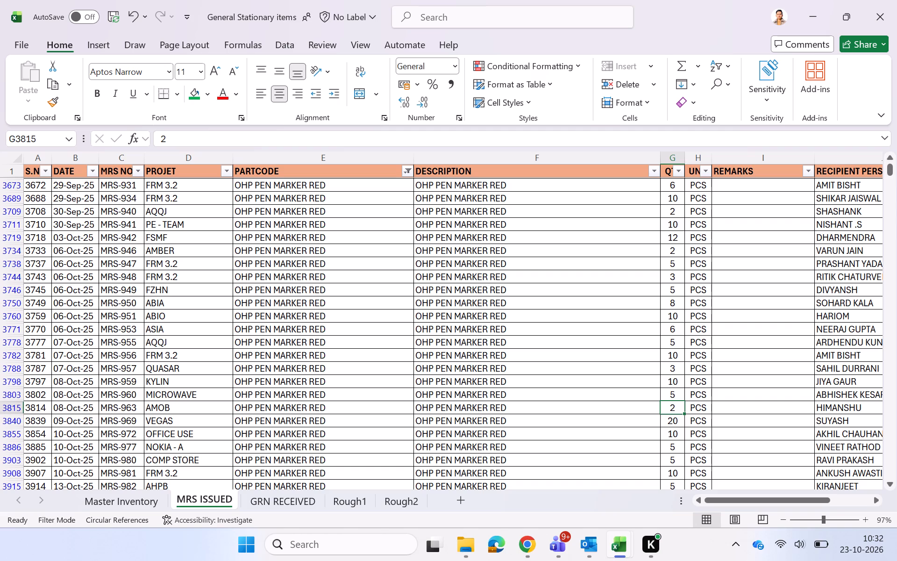
Review the OHP PEN MARKER RED issue quantities from MRS-963 through MRS-1007.
{"action": "key", "text": "Down"}
{"action": "key", "text": "Down"}
{"action": "key", "text": "Down"}
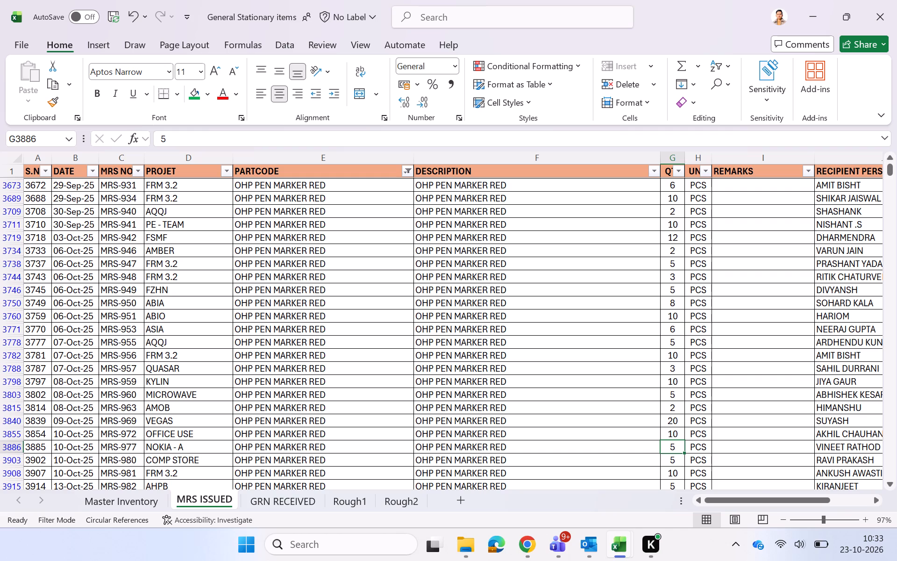
{"action": "key", "text": "Down"}
{"action": "key", "text": "Down"}
{"action": "key", "text": "Down"}
{"action": "key", "text": "Down"}
{"action": "key", "text": "Down"}
{"action": "key", "text": "Down"}
{"action": "key", "text": "Down"}
{"action": "key", "text": "Down"}
{"action": "key", "text": "Down"}
{"action": "key", "text": "Down"}
{"action": "key", "text": "Down"}
{"action": "key", "text": "Down"}
Set the QTY of the OHP PEN MARKER RED entry under MRS-993 to 5.
{"action": "key", "text": "Up"}
{"action": "key", "text": "Up"}
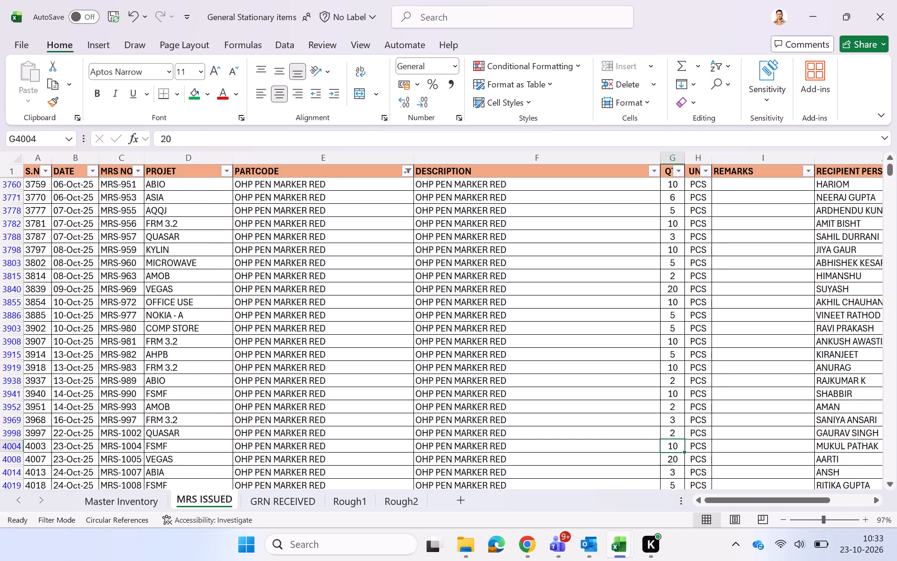
{"action": "key", "text": "Up"}
{"action": "key", "text": "Up"}
{"action": "key", "text": "Up"}
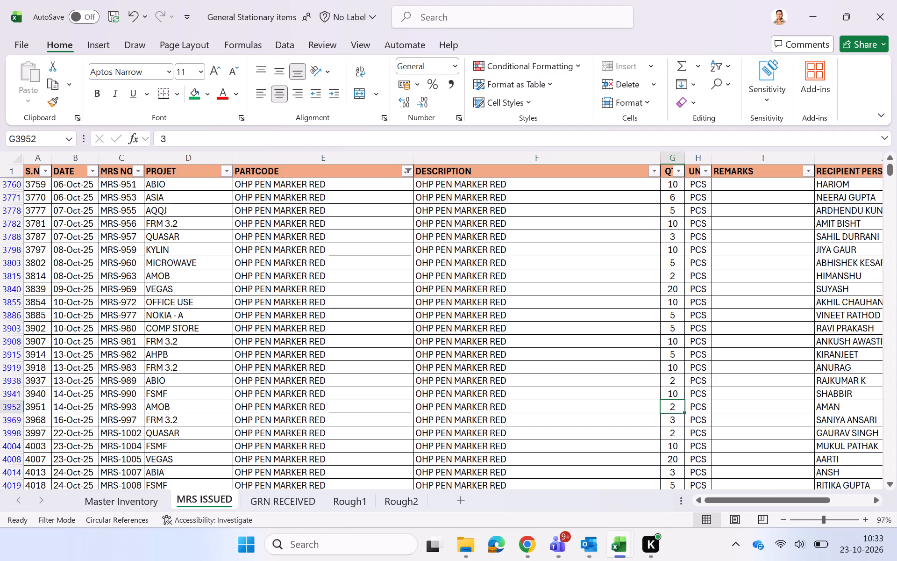
{"action": "key", "text": "5"}
{"action": "key", "text": "Down"}
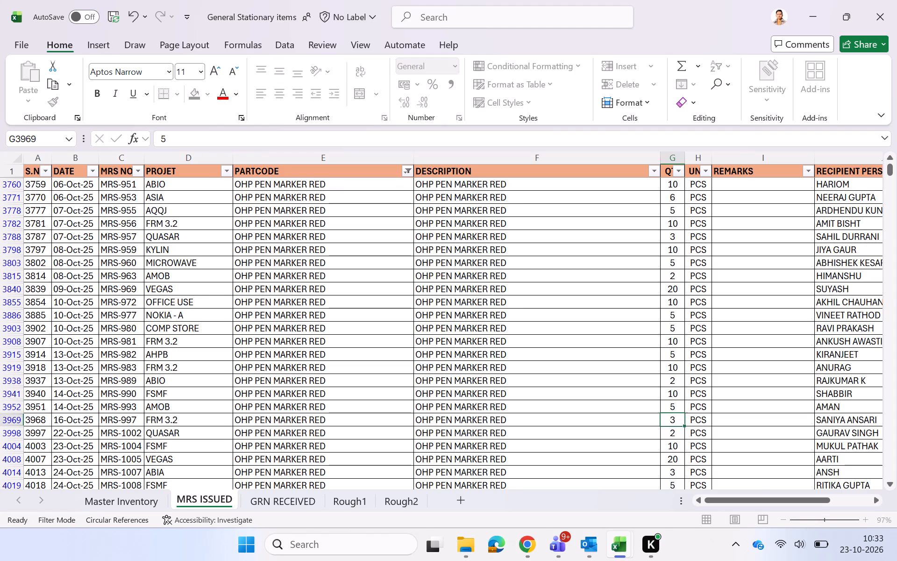
Check the marker's balance stock in the Master Inventory sheet and return to the MRS ISSUED sheet.
{"action": "key", "text": "Down"}
{"action": "left_click", "coordinate": [122, 497]}
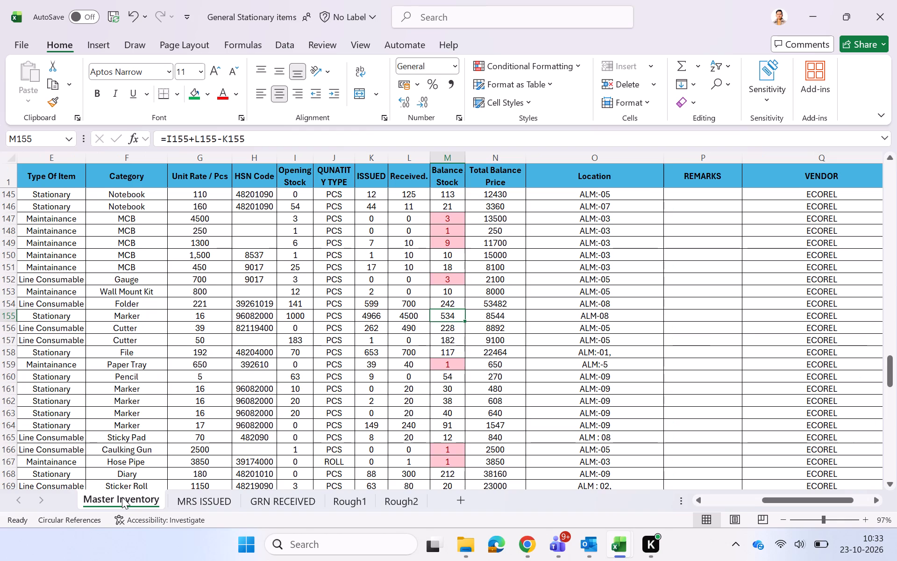
{"action": "left_click", "coordinate": [202, 496]}
Review the OHP PEN MARKER RED issue quantities from MRS-1002 through MRS-1048.
{"action": "key", "text": "Down"}
{"action": "key", "text": "Down"}
{"action": "key", "text": "Down"}
{"action": "key", "text": "Down"}
{"action": "key", "text": "Down"}
{"action": "key", "text": "Down"}
{"action": "key", "text": "Down"}
{"action": "key", "text": "Down"}
{"action": "key", "text": "Down"}
{"action": "key", "text": "Down"}
{"action": "key", "text": "Down"}
{"action": "key", "text": "Down"}
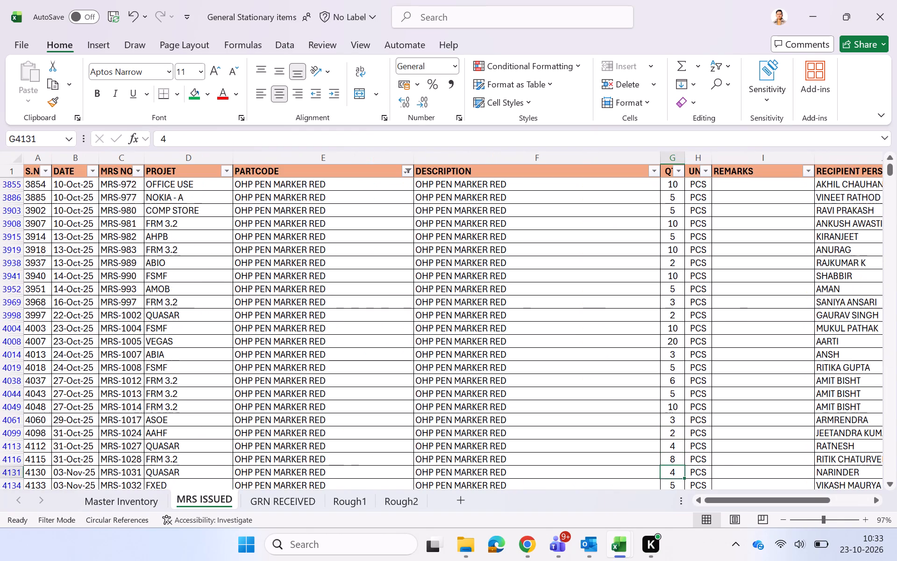
{"action": "key", "text": "Down"}
{"action": "key", "text": "Up"}
{"action": "key", "text": "Up"}
{"action": "key", "text": "Up"}
{"action": "key", "text": "Up"}
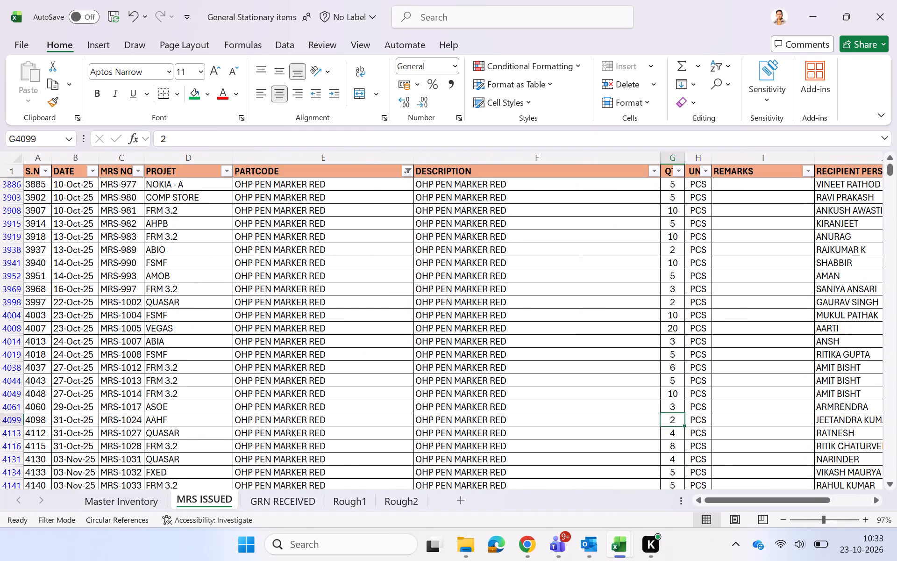
{"action": "key", "text": "Down"}
{"action": "key", "text": "Down"}
{"action": "key", "text": "Down"}
{"action": "key", "text": "Down"}
{"action": "key", "text": "Down"}
{"action": "key", "text": "Down"}
{"action": "key", "text": "Down"}
{"action": "key", "text": "Down"}
{"action": "key", "text": "Down"}
{"action": "key", "text": "Down"}
{"action": "key", "text": "Down"}
{"action": "key", "text": "Down"}
{"action": "key", "text": "Down"}
{"action": "key", "text": "Down"}
Set the QTY of the OHP PEN MARKER RED entry under MRS-1035 to 5.
{"action": "key", "text": "Up"}
{"action": "key", "text": "Up"}
{"action": "key", "text": "Up"}
{"action": "key", "text": "Up"}
{"action": "key", "text": "Up"}
{"action": "key", "text": "Up"}
{"action": "key", "text": "Up"}
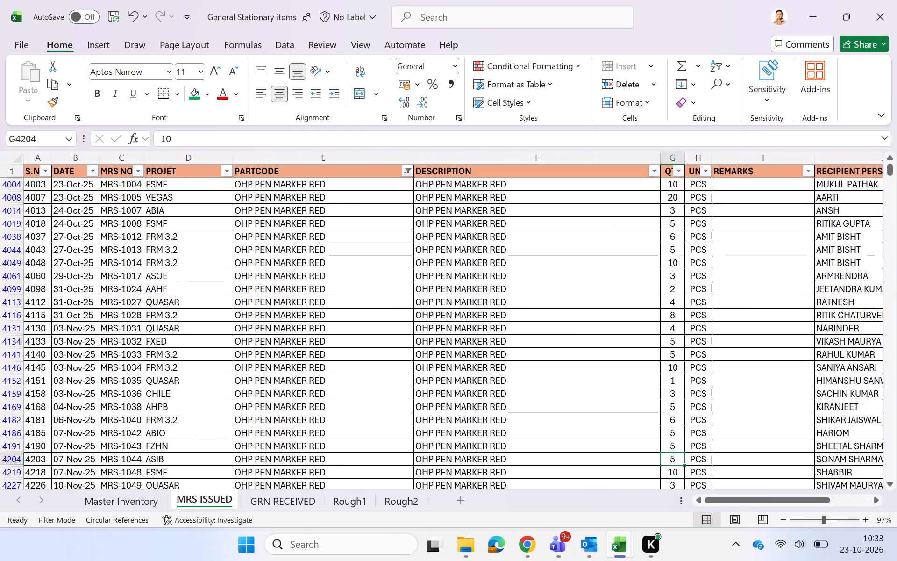
{"action": "key", "text": "5"}
{"action": "key", "text": "Down"}
Review the OHP PEN MARKER RED issue quantities from MRS-1036 through MRS-1072.
{"action": "key", "text": "Down"}
{"action": "key", "text": "Down"}
{"action": "key", "text": "Down"}
{"action": "key", "text": "Down"}
{"action": "key", "text": "Down"}
{"action": "key", "text": "Down"}
{"action": "key", "text": "Down"}
{"action": "key", "text": "Down"}
{"action": "key", "text": "Down"}
{"action": "key", "text": "Down"}
{"action": "key", "text": "Down"}
{"action": "key", "text": "Down"}
{"action": "key", "text": "Down"}
{"action": "key", "text": "Down"}
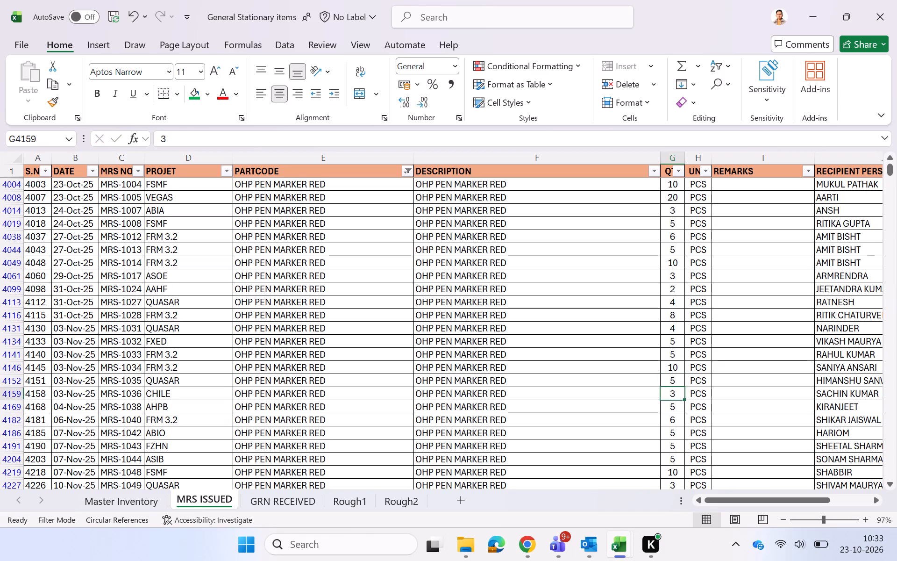
{"action": "key", "text": "Up"}
{"action": "key", "text": "Up"}
{"action": "key", "text": "Up"}
{"action": "key", "text": "Up"}
{"action": "key", "text": "Up"}
{"action": "key", "text": "Up"}
{"action": "key", "text": "Up"}
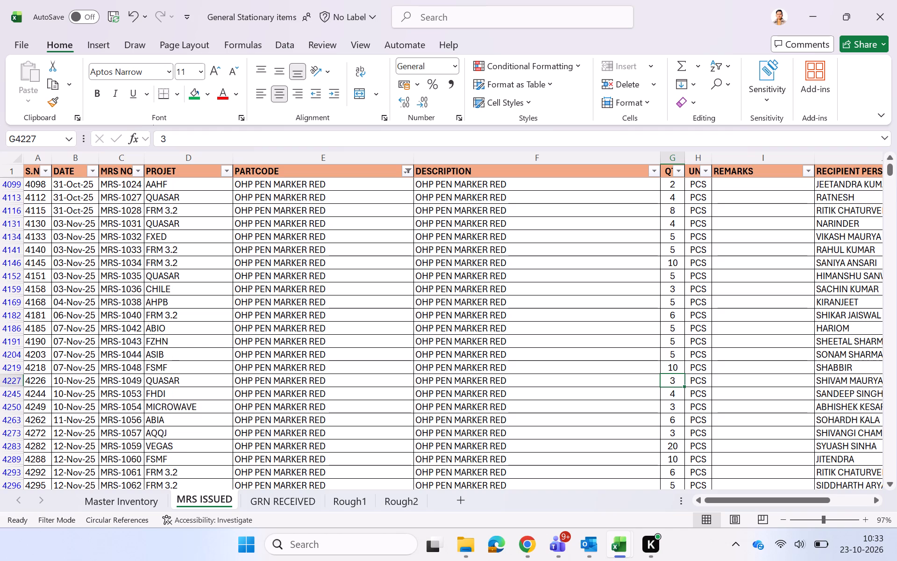
{"action": "scroll", "coordinate": [387, 367], "scroll_direction": "down", "scroll_amount": 1}
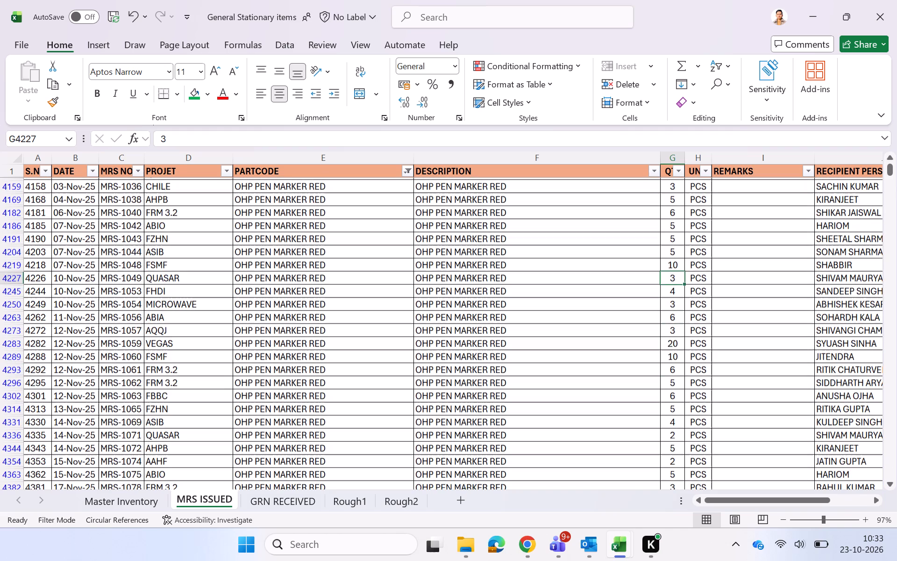
{"action": "key", "text": "Down"}
{"action": "key", "text": "Down"}
{"action": "key", "text": "Down"}
{"action": "key", "text": "Down"}
{"action": "key", "text": "Down"}
{"action": "key", "text": "Down"}
{"action": "key", "text": "Down"}
{"action": "key", "text": "Down"}
{"action": "key", "text": "Down"}
{"action": "key", "text": "Down"}
{"action": "key", "text": "Down"}
{"action": "key", "text": "Down"}
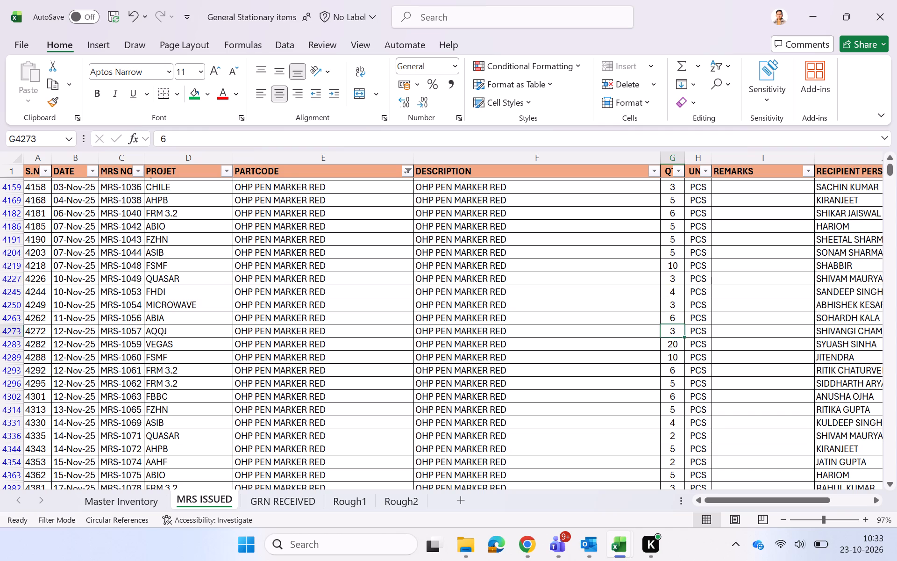
{"action": "key", "text": "Down"}
{"action": "key", "text": "Up"}
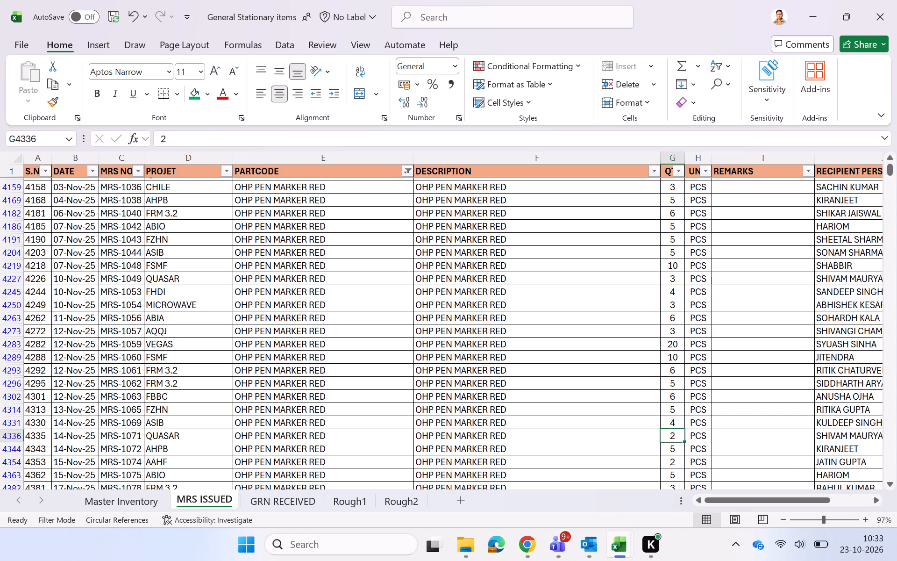
Set the QTY of the OHP PEN MARKER RED entry under MRS-1074 to 5.
{"action": "key", "text": "Down"}
{"action": "key", "text": "Down"}
{"action": "key", "text": "Down"}
{"action": "key", "text": "Down"}
{"action": "key", "text": "Up"}
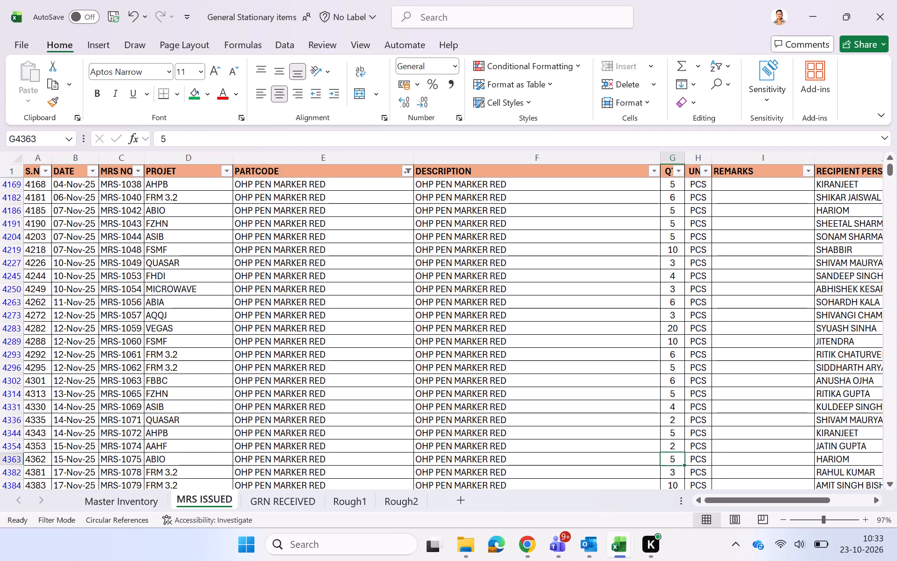
{"action": "key", "text": "Up"}
{"action": "key", "text": "5"}
{"action": "key", "text": "Down"}
Review the OHP PEN MARKER RED issue quantities from MRS-1075 through MRS-1130.
{"action": "key", "text": "Down"}
{"action": "key", "text": "Down"}
{"action": "key", "text": "Down"}
{"action": "key", "text": "Down"}
{"action": "key", "text": "Down"}
{"action": "key", "text": "Down"}
{"action": "key", "text": "Down"}
{"action": "key", "text": "Down"}
{"action": "key", "text": "Down"}
{"action": "key", "text": "Down"}
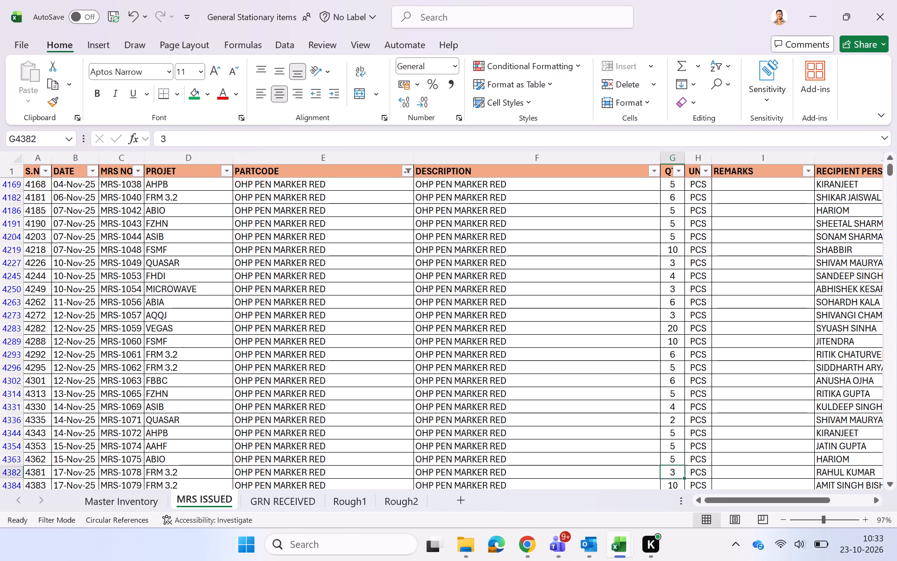
{"action": "key", "text": "Down"}
{"action": "key", "text": "Down"}
{"action": "key", "text": "Down"}
{"action": "key", "text": "Down"}
{"action": "key", "text": "Down"}
{"action": "key", "text": "Down"}
{"action": "key", "text": "Down"}
{"action": "key", "text": "Down"}
{"action": "key", "text": "Down"}
{"action": "key", "text": "Down"}
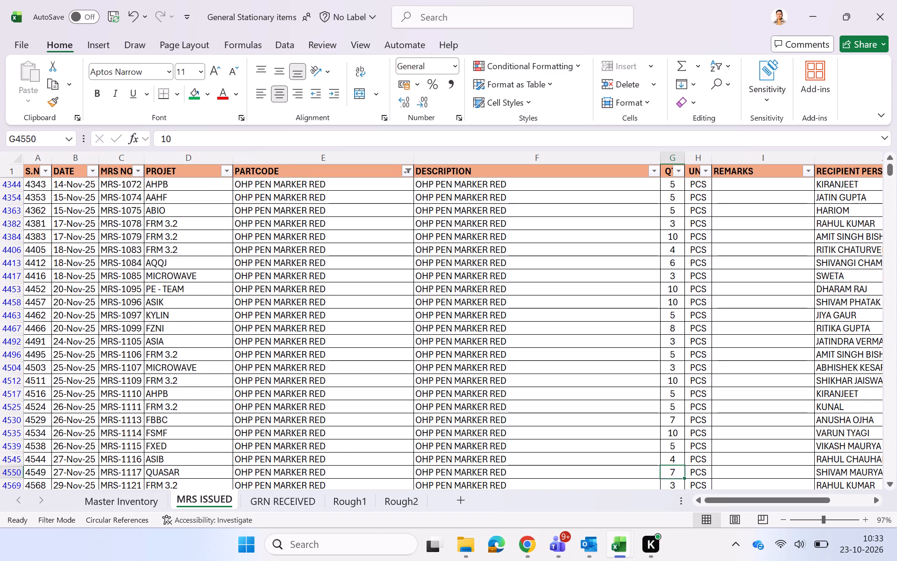
{"action": "key", "text": "Up"}
{"action": "key", "text": "Down"}
{"action": "key", "text": "Down"}
{"action": "key", "text": "Down"}
{"action": "key", "text": "Down"}
{"action": "key", "text": "Down"}
{"action": "key", "text": "Down"}
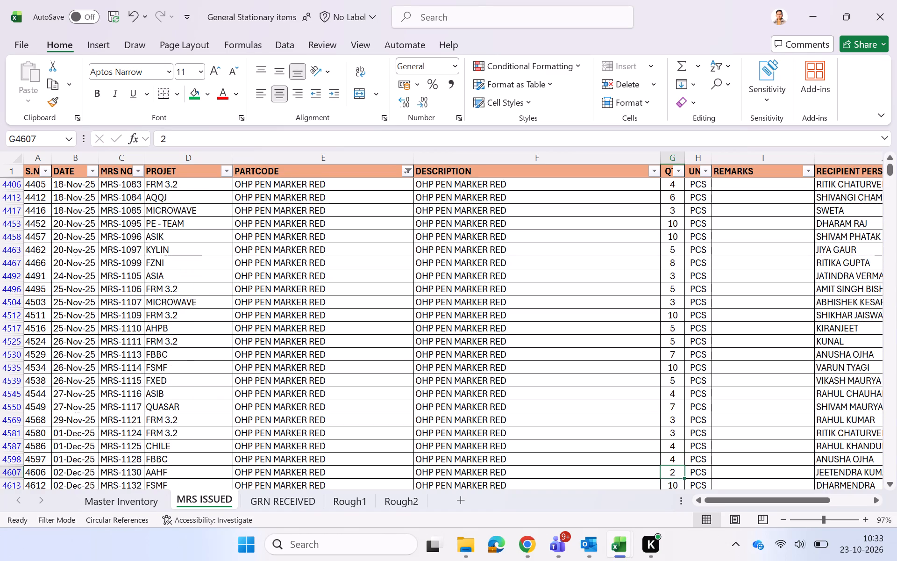
Review the OHP PEN MARKER RED issue quantities from MRS-1132 through MRS-1195.
{"action": "key", "text": "Down"}
{"action": "key", "text": "Down"}
{"action": "key", "text": "Down"}
{"action": "key", "text": "Down"}
{"action": "key", "text": "Down"}
{"action": "key", "text": "Down"}
{"action": "key", "text": "Down"}
{"action": "key", "text": "Down"}
{"action": "key", "text": "Down"}
{"action": "key", "text": "Down"}
{"action": "key", "text": "Down"}
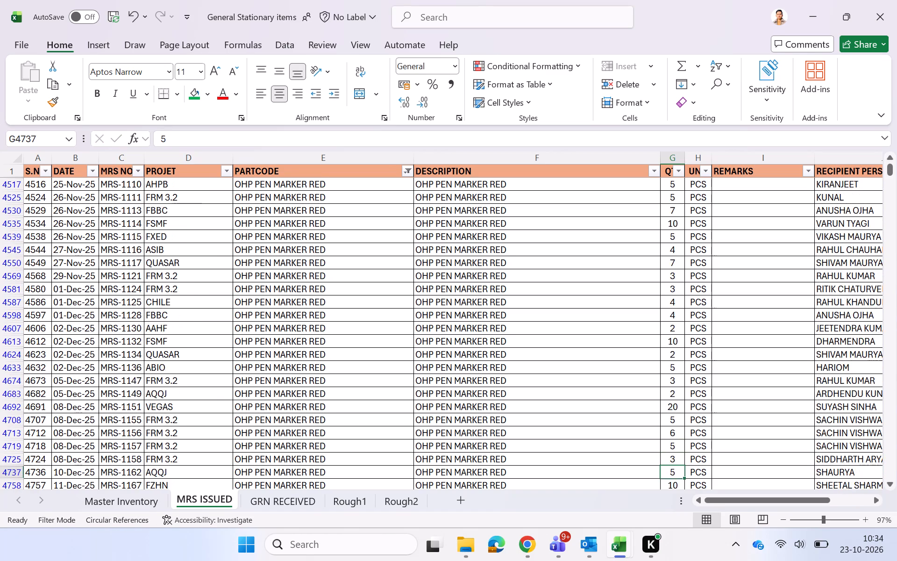
{"action": "key", "text": "Down"}
{"action": "key", "text": "Down"}
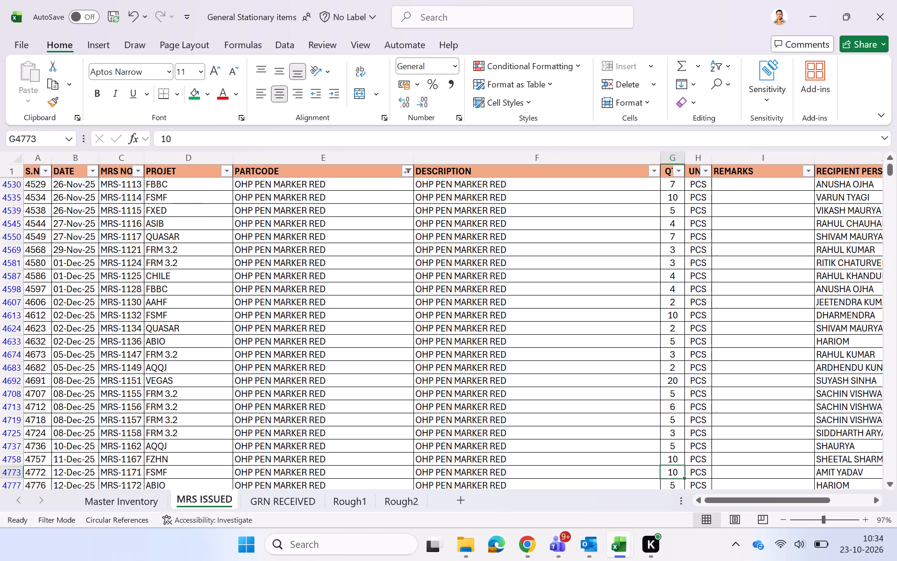
{"action": "key", "text": "Down"}
{"action": "key", "text": "Down"}
{"action": "key", "text": "Down"}
{"action": "key", "text": "Down"}
{"action": "key", "text": "Up"}
{"action": "key", "text": "Up"}
{"action": "key", "text": "Down"}
{"action": "key", "text": "Down"}
{"action": "key", "text": "Down"}
{"action": "key", "text": "Down"}
{"action": "key", "text": "Down"}
{"action": "key", "text": "Down"}
{"action": "key", "text": "Down"}
{"action": "key", "text": "Down"}
{"action": "key", "text": "Down"}
{"action": "key", "text": "Down"}
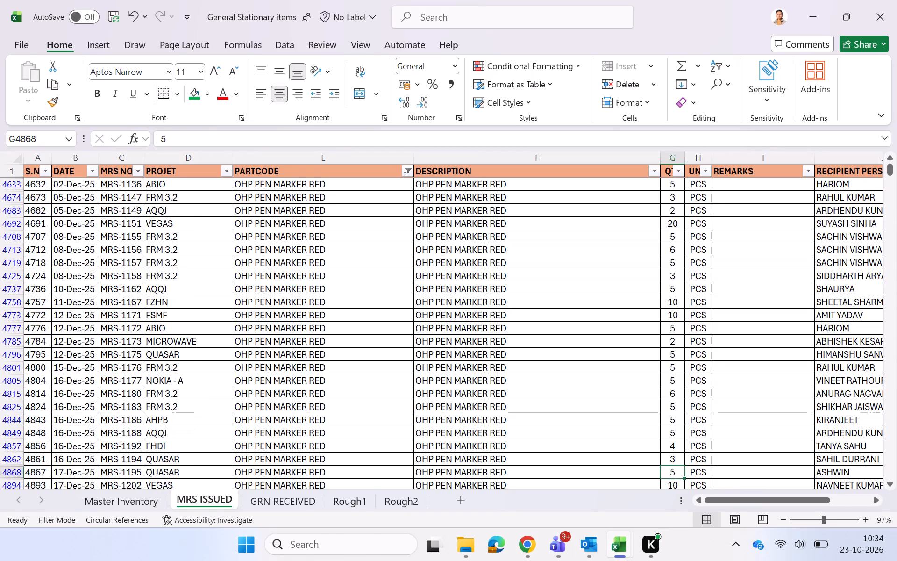
Review the OHP PEN MARKER RED issue quantities from MRS-1202 through MRS-1261.
{"action": "key", "text": "Down"}
{"action": "key", "text": "Down"}
{"action": "key", "text": "Down"}
{"action": "key", "text": "Down"}
{"action": "key", "text": "Down"}
{"action": "key", "text": "Down"}
{"action": "key", "text": "Down"}
{"action": "key", "text": "Down"}
{"action": "key", "text": "Down"}
{"action": "key", "text": "Down"}
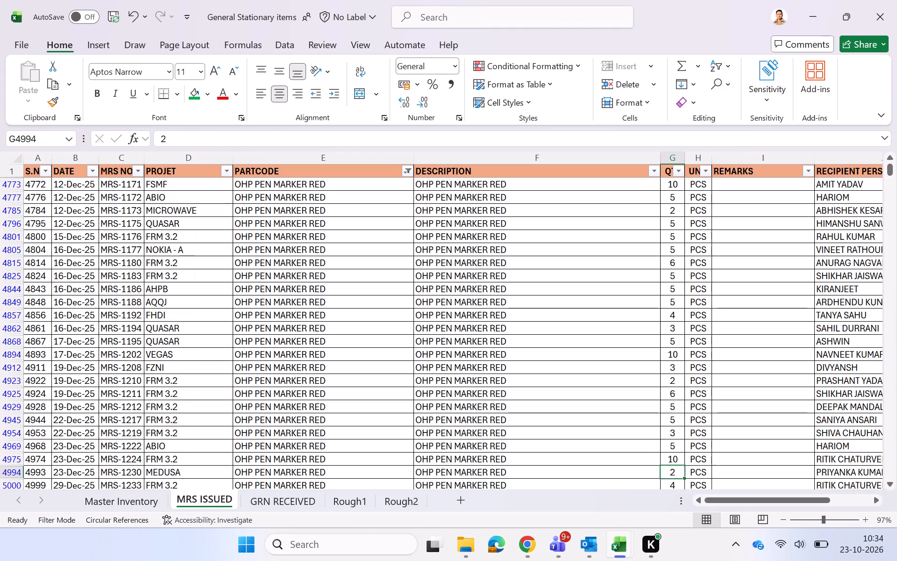
{"action": "key", "text": "Up"}
{"action": "key", "text": "Up"}
{"action": "key", "text": "Up"}
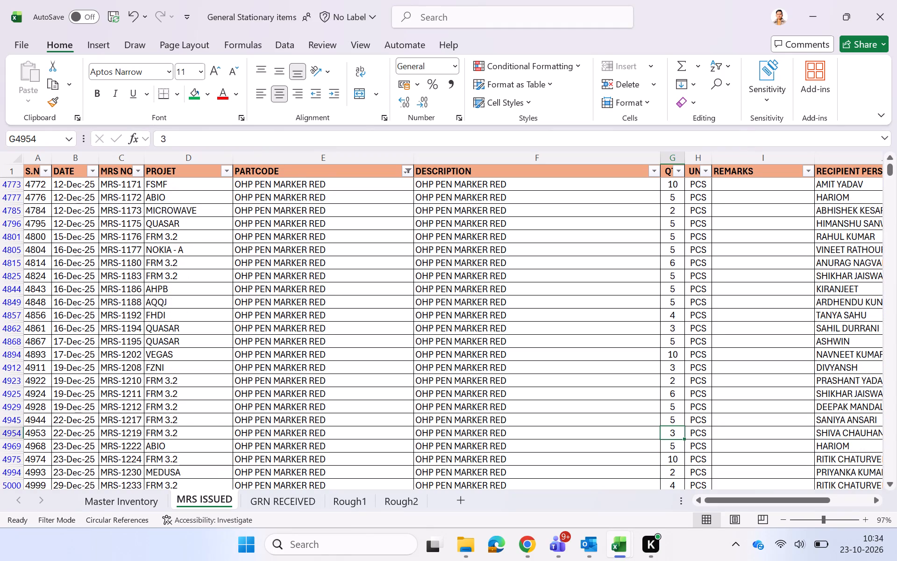
{"action": "key", "text": "Down"}
{"action": "key", "text": "Down"}
{"action": "key", "text": "Down"}
{"action": "key", "text": "Down"}
{"action": "key", "text": "Down"}
{"action": "key", "text": "Down"}
{"action": "key", "text": "Down"}
{"action": "key", "text": "Down"}
{"action": "key", "text": "Up"}
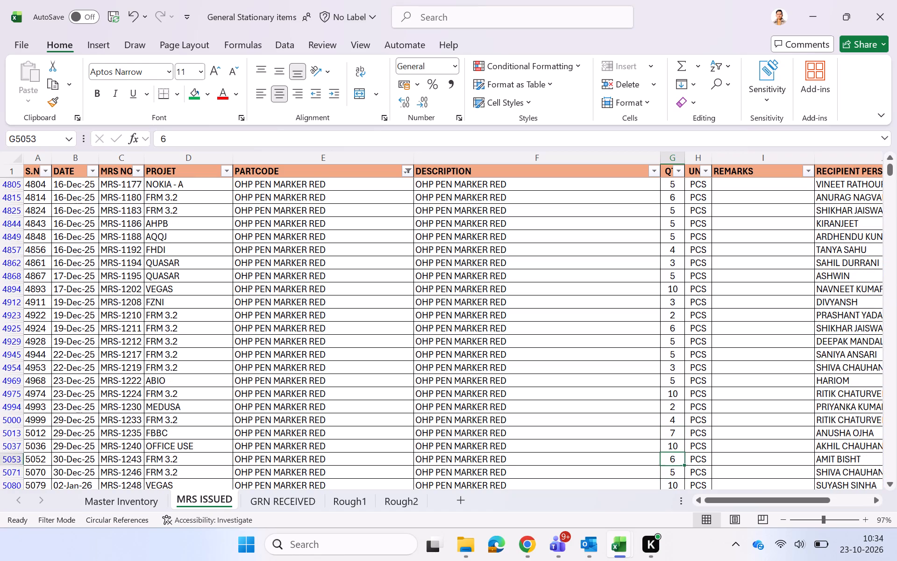
{"action": "key", "text": "Up"}
{"action": "key", "text": "Down"}
{"action": "key", "text": "Down"}
{"action": "key", "text": "Down"}
{"action": "key", "text": "Down"}
{"action": "key", "text": "Down"}
{"action": "key", "text": "Down"}
{"action": "key", "text": "Down"}
{"action": "key", "text": "Down"}
{"action": "key", "text": "Down"}
{"action": "key", "text": "Down"}
{"action": "key", "text": "Up"}
{"action": "key", "text": "Up"}
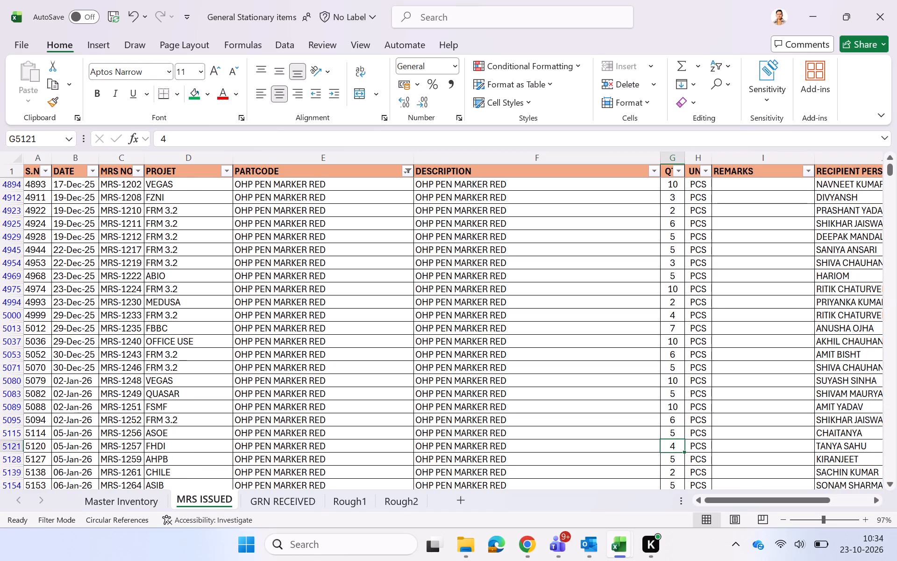
Review the OHP PEN MARKER RED issue quantities from MRS-1257 through MRS-1333.
{"action": "key", "text": "Down"}
{"action": "key", "text": "Down"}
{"action": "key", "text": "Down"}
{"action": "key", "text": "Down"}
{"action": "key", "text": "Down"}
{"action": "key", "text": "Down"}
{"action": "key", "text": "Down"}
{"action": "key", "text": "Down"}
{"action": "key", "text": "Down"}
{"action": "key", "text": "Down"}
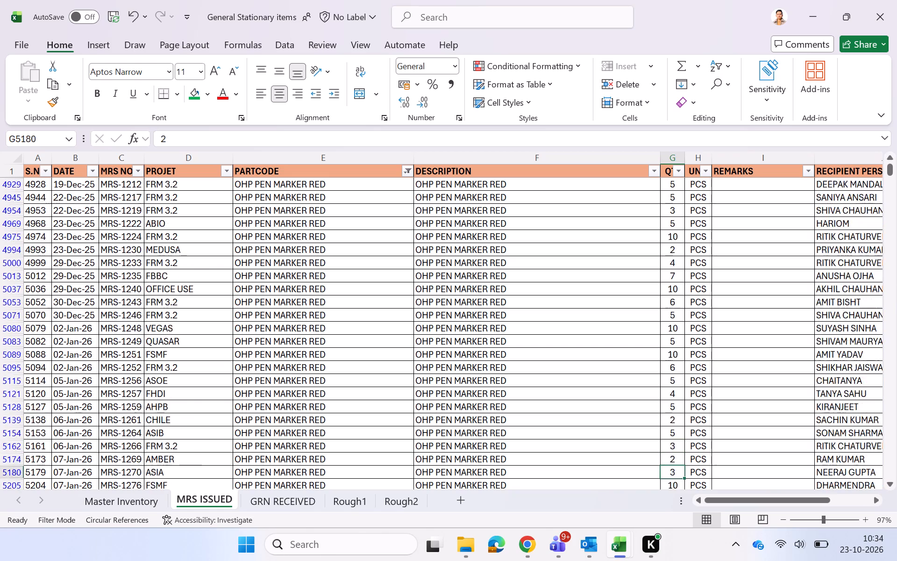
{"action": "key", "text": "Up"}
{"action": "key", "text": "Up"}
{"action": "key", "text": "Up"}
{"action": "key", "text": "Up"}
{"action": "key", "text": "Down"}
{"action": "key", "text": "Down"}
{"action": "key", "text": "Down"}
{"action": "key", "text": "Down"}
{"action": "key", "text": "Down"}
{"action": "key", "text": "Down"}
{"action": "key", "text": "Down"}
{"action": "key", "text": "Down"}
{"action": "key", "text": "Down"}
{"action": "key", "text": "Down"}
{"action": "key", "text": "Down"}
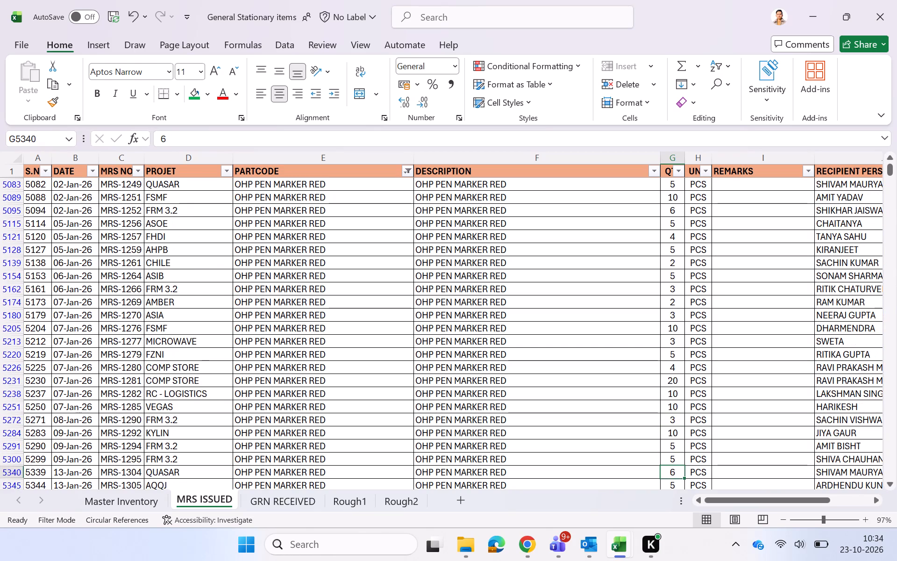
{"action": "key", "text": "Down"}
{"action": "key", "text": "Down"}
{"action": "key", "text": "Down"}
{"action": "key", "text": "Down"}
{"action": "key", "text": "Down"}
{"action": "key", "text": "Down"}
{"action": "key", "text": "Down"}
{"action": "key", "text": "Down"}
{"action": "key", "text": "Down"}
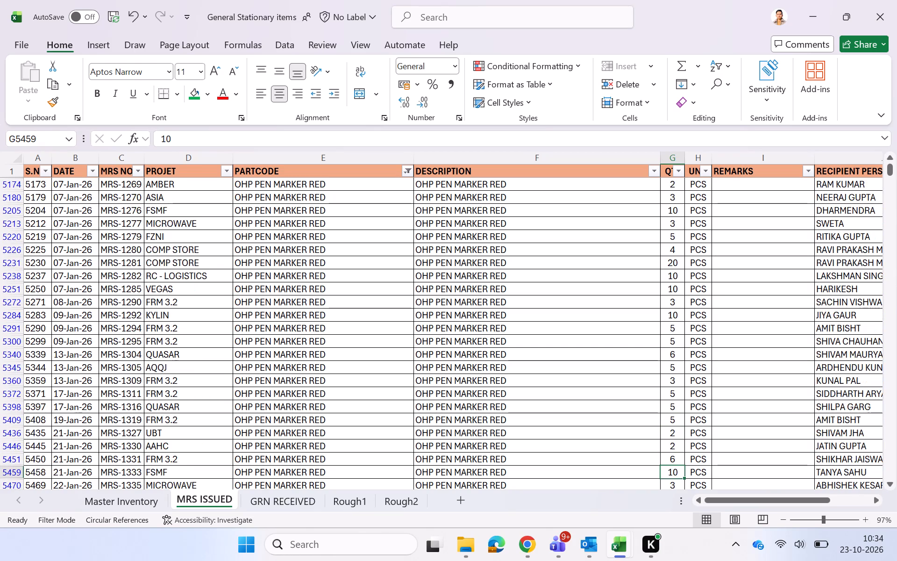
Set the QTY of the OHP PEN MARKER RED entry under MRS-1327 to 5.
{"action": "key", "text": "Up"}
{"action": "key", "text": "Up"}
{"action": "key", "text": "Up"}
{"action": "key", "text": "5"}
{"action": "key", "text": "Down"}
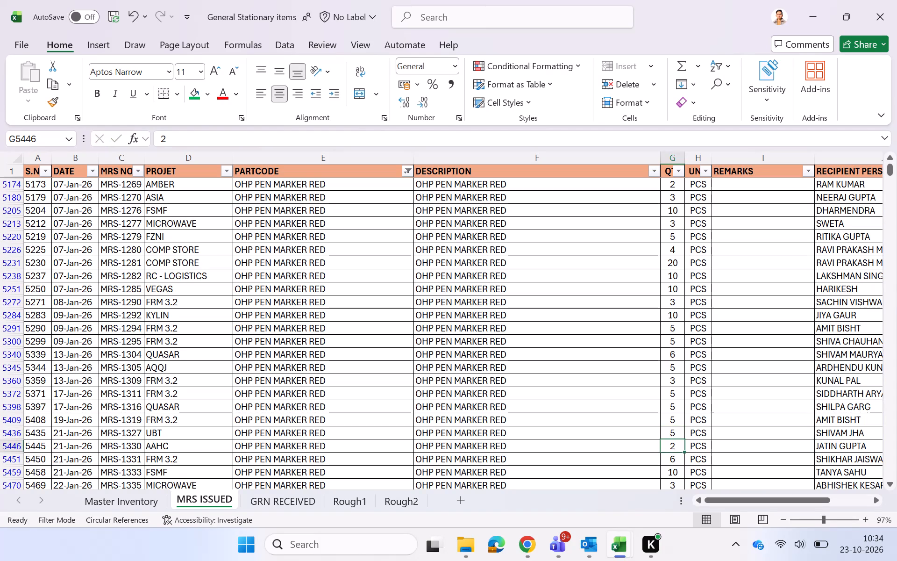
Review the OHP PEN MARKER RED issue quantities from MRS-1330 through MRS-1404.
{"action": "key", "text": "Down"}
{"action": "key", "text": "Down"}
{"action": "key", "text": "Down"}
{"action": "key", "text": "Down"}
{"action": "key", "text": "Down"}
{"action": "key", "text": "Down"}
{"action": "key", "text": "Down"}
{"action": "key", "text": "Down"}
{"action": "key", "text": "Down"}
{"action": "key", "text": "Down"}
{"action": "key", "text": "Down"}
{"action": "key", "text": "Down"}
{"action": "key", "text": "Down"}
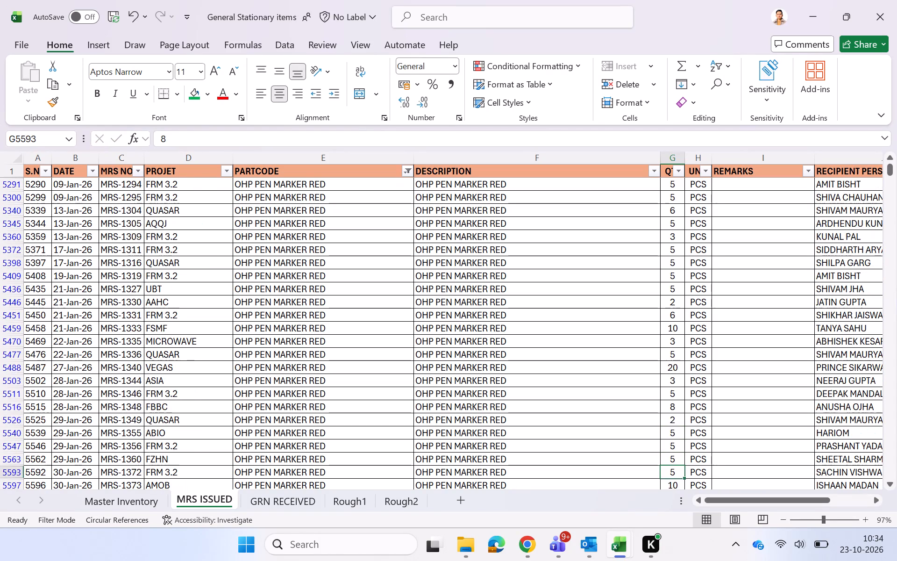
{"action": "key", "text": "Down"}
{"action": "key", "text": "Down"}
{"action": "key", "text": "Down"}
{"action": "key", "text": "Down"}
{"action": "key", "text": "Down"}
{"action": "key", "text": "Down"}
{"action": "key", "text": "Down"}
{"action": "key", "text": "Down"}
{"action": "key", "text": "Down"}
{"action": "key", "text": "Down"}
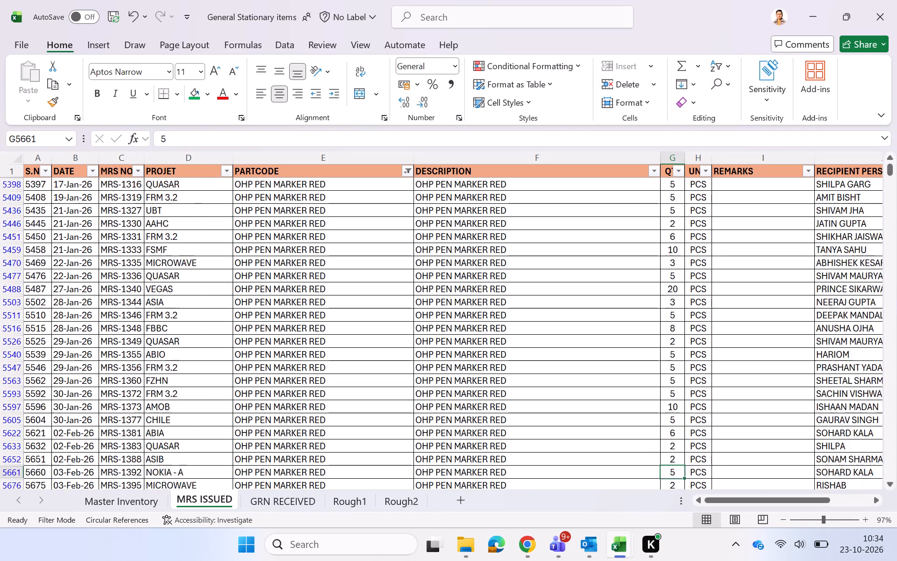
{"action": "key", "text": "Up"}
{"action": "key", "text": "Up"}
{"action": "key", "text": "Up"}
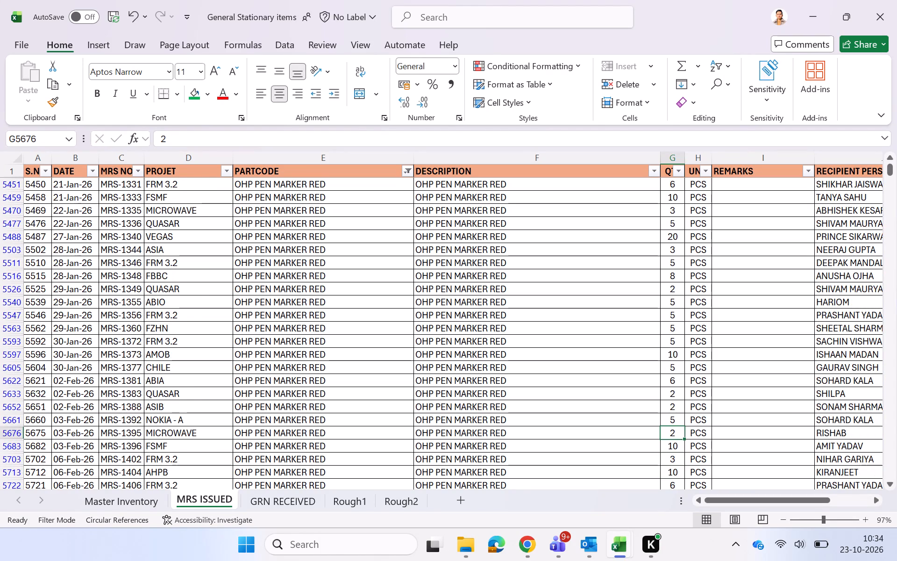
{"action": "key", "text": "Down"}
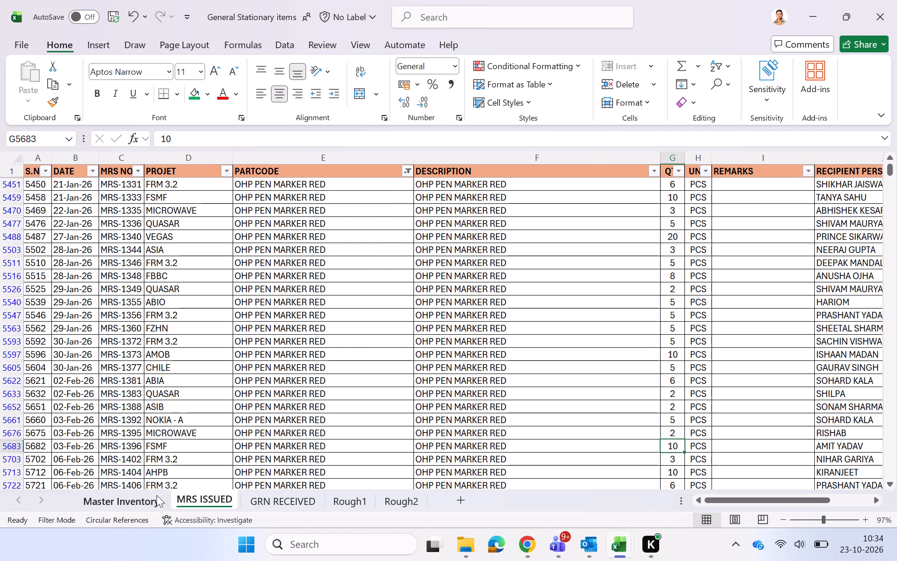
Check the OHP PEN MARKER RED balance stock in Master Inventory and return to the MRS ISSUED sheet.
{"action": "left_click", "coordinate": [152, 496]}
{"action": "left_click", "coordinate": [206, 504]}
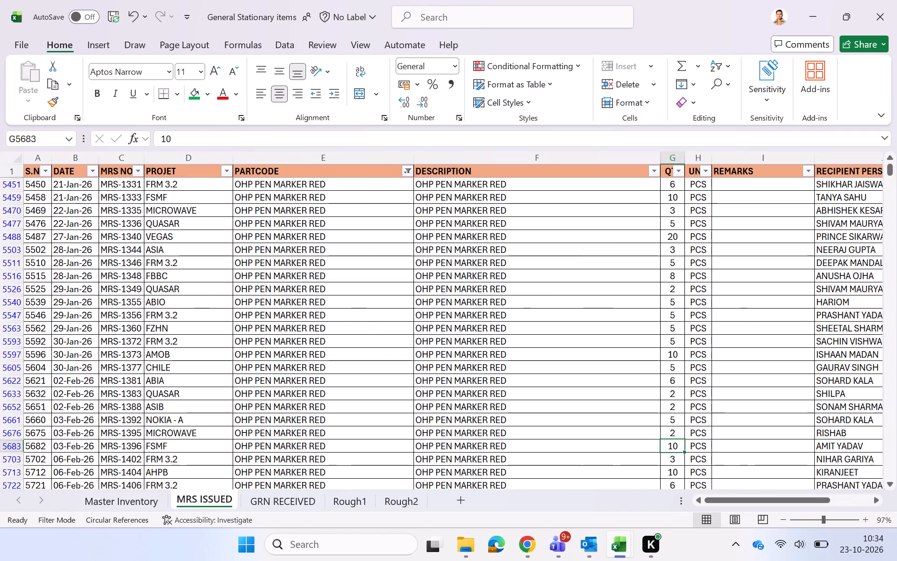
Set the QTY of the OHP PEN MARKER RED entries under MRS-1388 and MRS-1383 to 5.
{"action": "scroll", "coordinate": [453, 413], "scroll_direction": "down", "scroll_amount": 1}
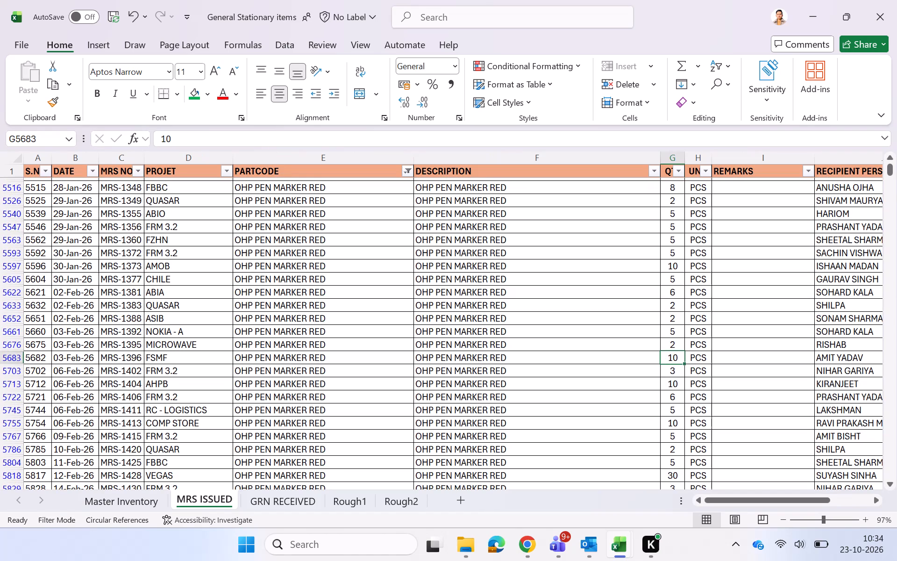
{"action": "key", "text": "space"}
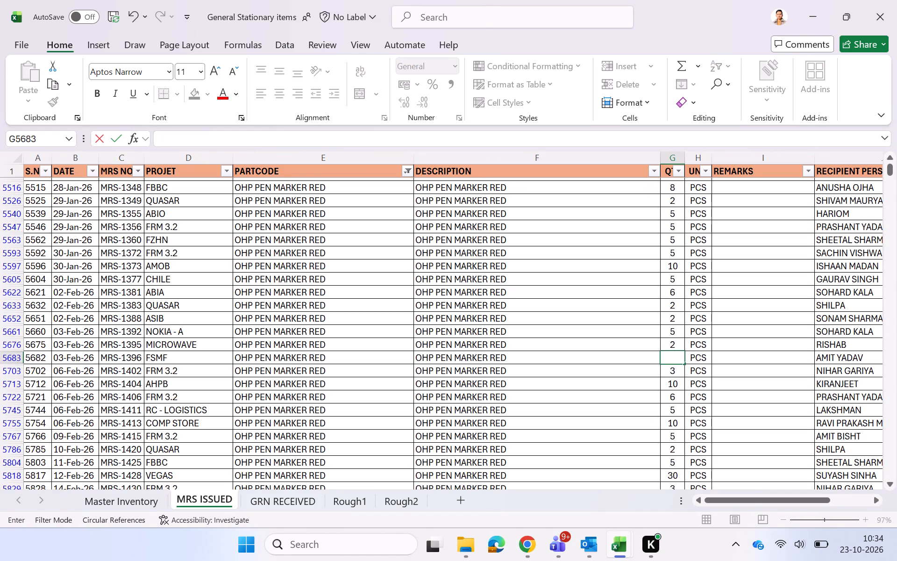
{"action": "key", "text": "ctrl+z"}
{"action": "key", "text": "Up"}
{"action": "key", "text": "Up"}
{"action": "key", "text": "Down"}
{"action": "key", "text": "Down"}
{"action": "key", "text": "Up"}
{"action": "key", "text": "Up"}
{"action": "key", "text": "Up"}
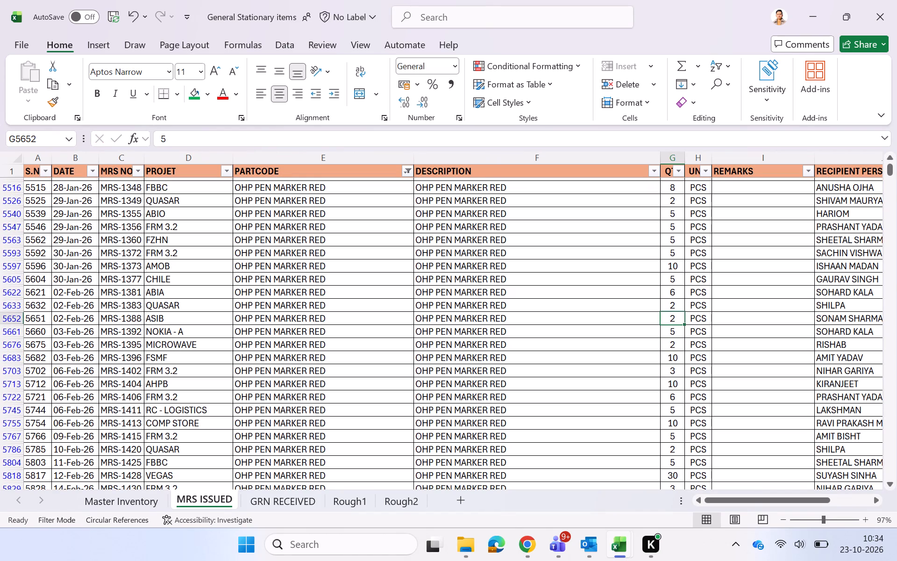
{"action": "key", "text": "5"}
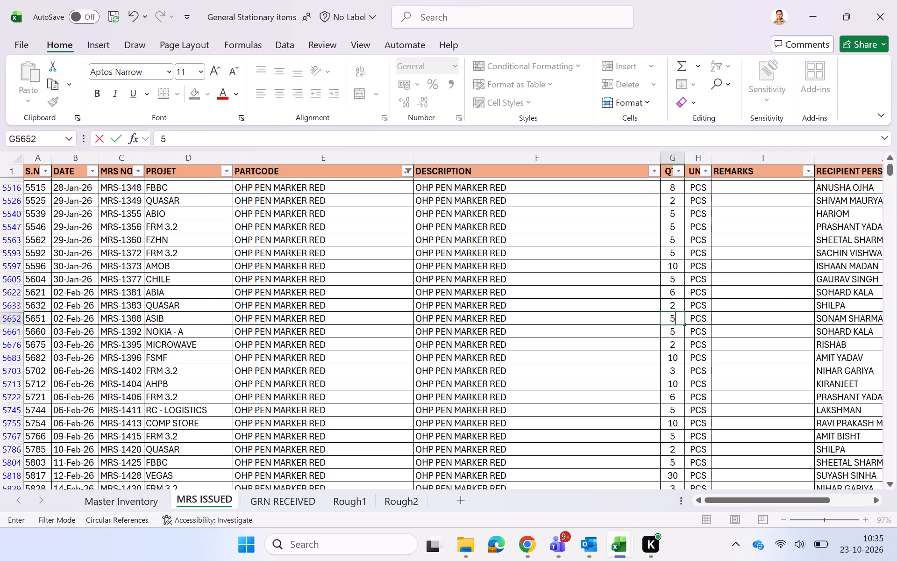
{"action": "key", "text": "Up"}
{"action": "key", "text": "5"}
{"action": "key", "text": "Down"}
{"action": "key", "text": "Down"}
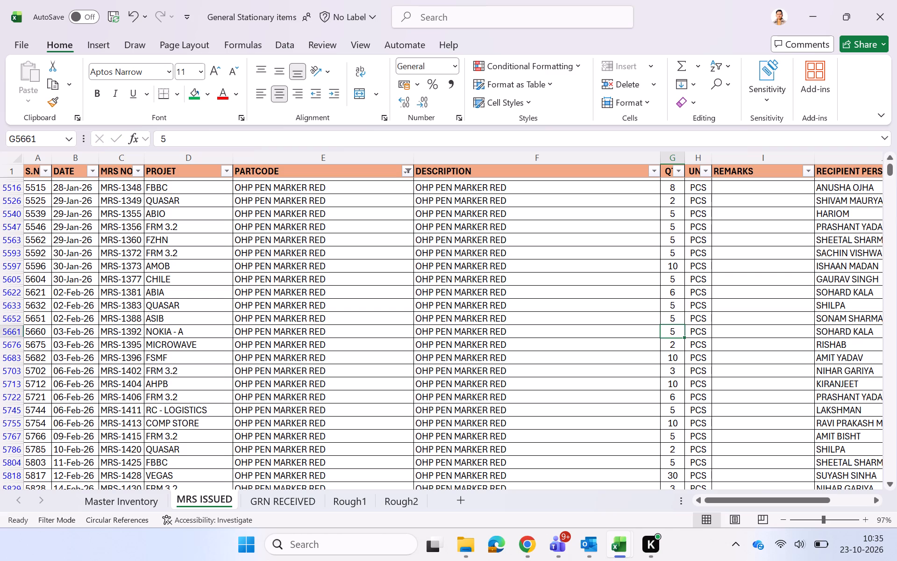
Save the workbook with the updated MRS ISSUED quantities.
{"action": "left_click", "coordinate": [591, 403]}
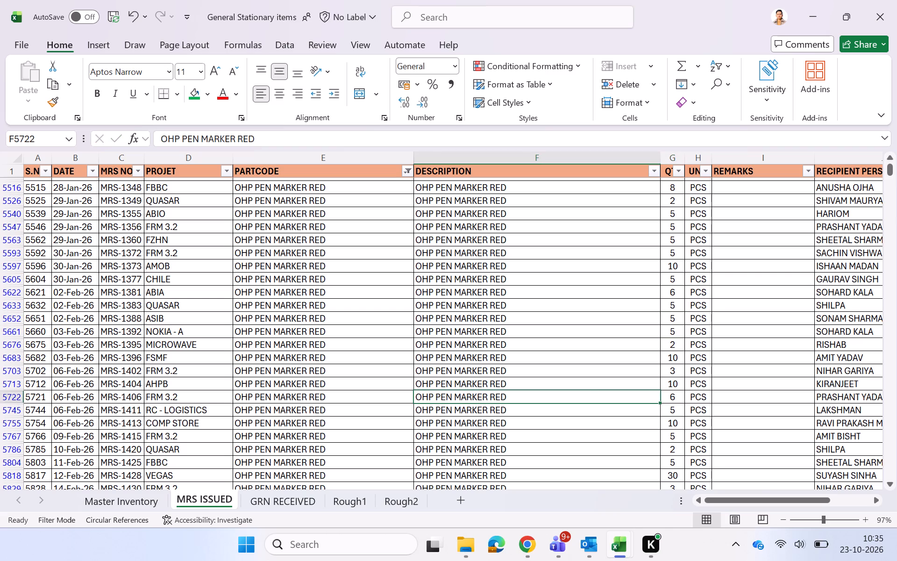
{"action": "key", "text": "ctrl+s"}
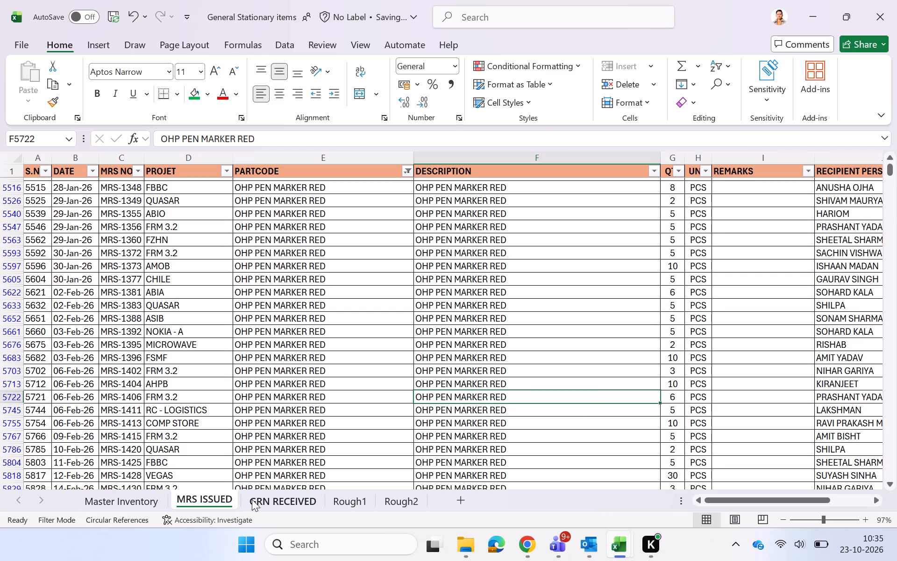
Remove the filters from the MRS ISSUED table so every issued item is listed.
{"action": "left_click", "coordinate": [294, 411]}
{"action": "key", "text": "ctrl+shift+l"}
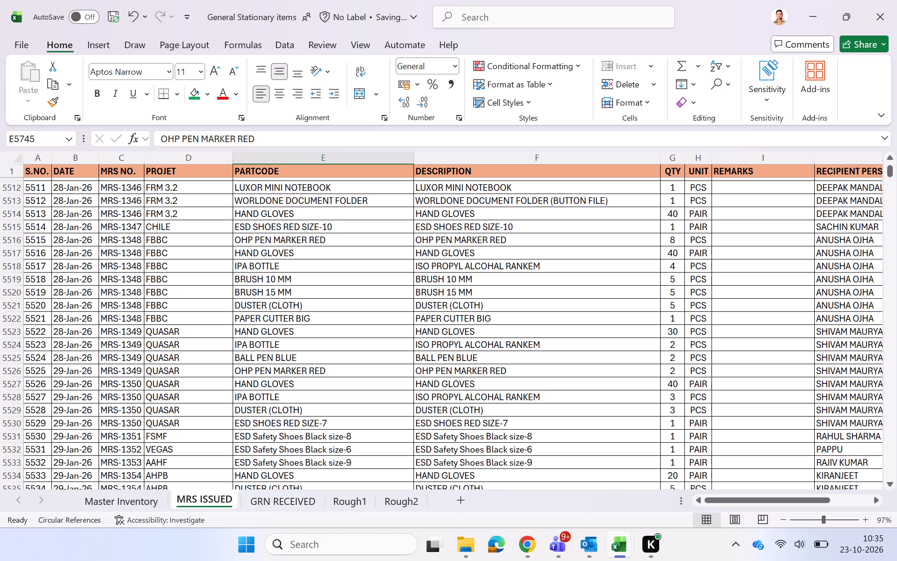
Go to the empty rows below the last Master Inventory item and save the workbook.
{"action": "left_click", "coordinate": [100, 503]}
{"action": "scroll", "coordinate": [214, 434], "scroll_direction": "right", "scroll_amount": 3}
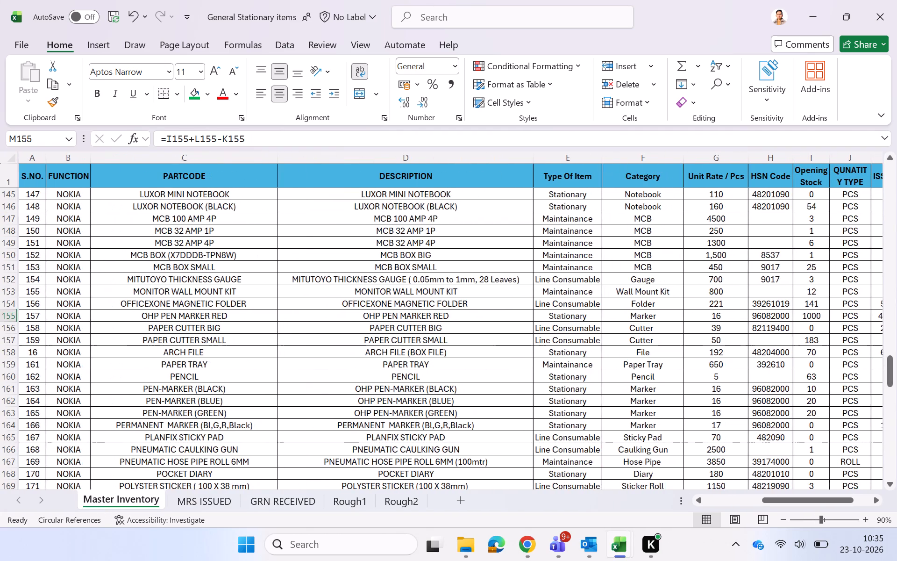
{"action": "left_click", "coordinate": [215, 399]}
{"action": "key", "text": "ctrl+Down"}
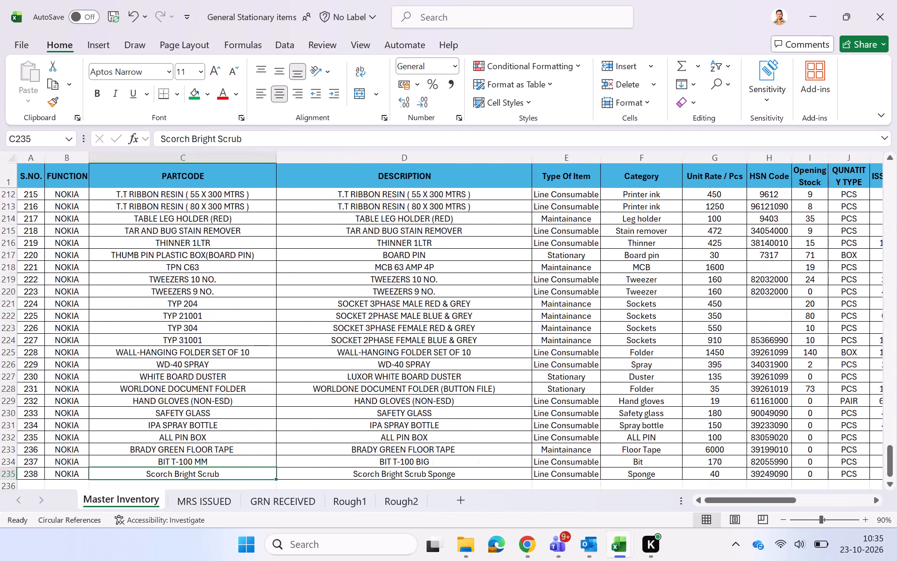
{"action": "key", "text": "Down"}
{"action": "key", "text": "Down"}
{"action": "key", "text": "Down"}
{"action": "key", "text": "Down"}
{"action": "key", "text": "ctrl+s"}
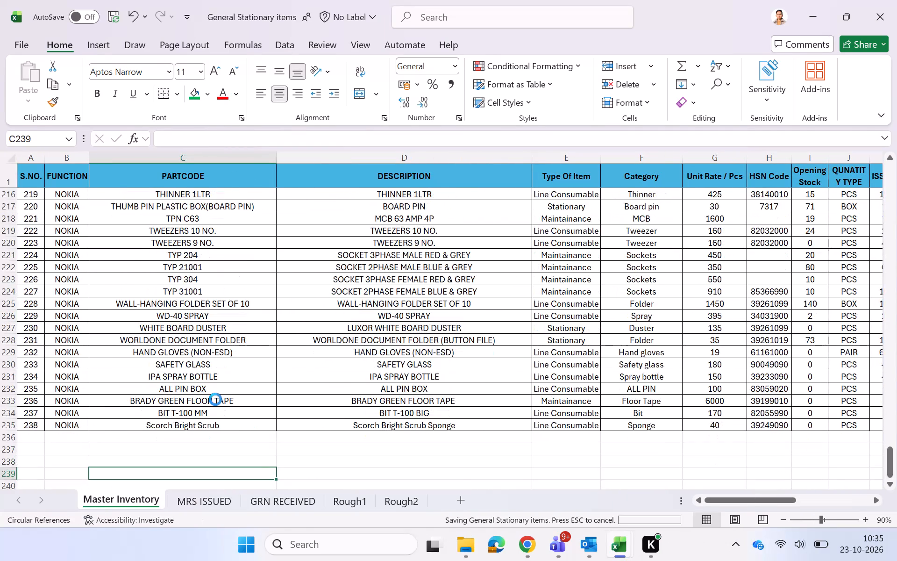
{"action": "left_click", "coordinate": [344, 457]}
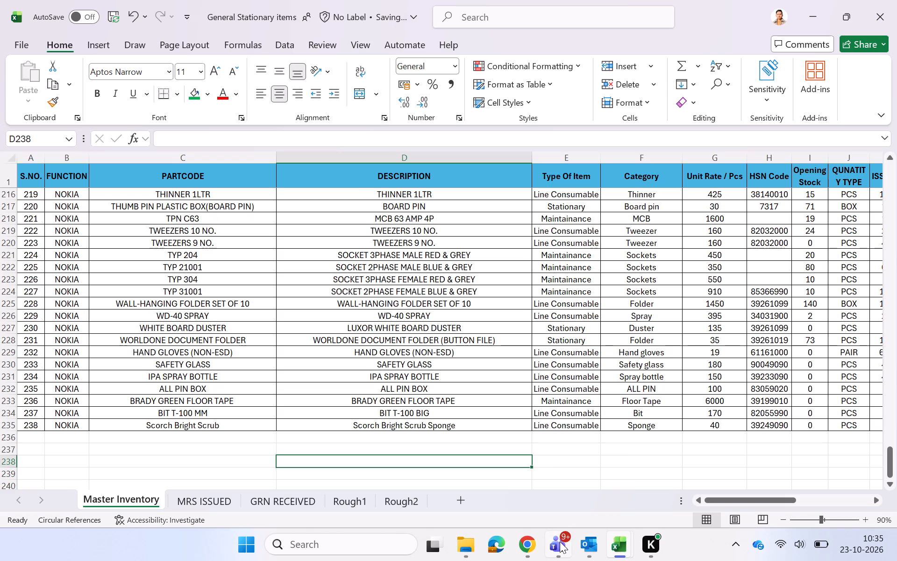
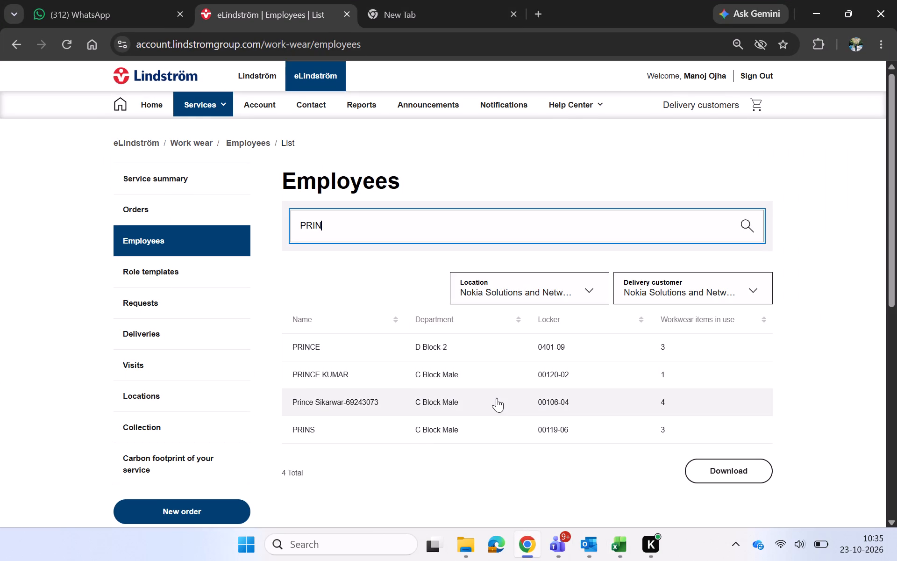
Leave the Lindström employees list and return to the General Stationary items workbook in Excel.
{"action": "scroll", "coordinate": [497, 398], "scroll_direction": "up", "scroll_amount": 1}
{"action": "left_click", "coordinate": [530, 541]}
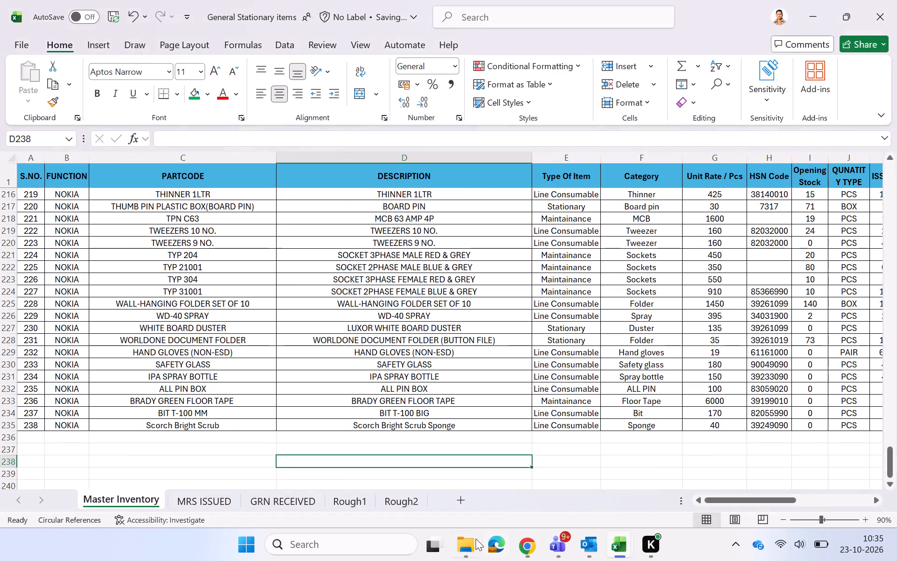